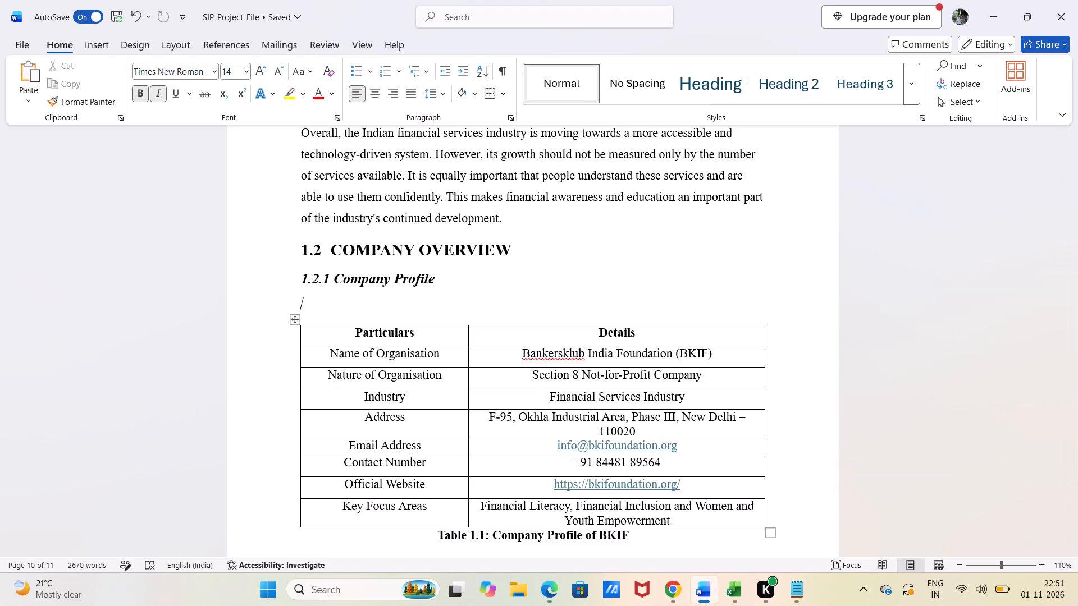
left_click(666, 604)
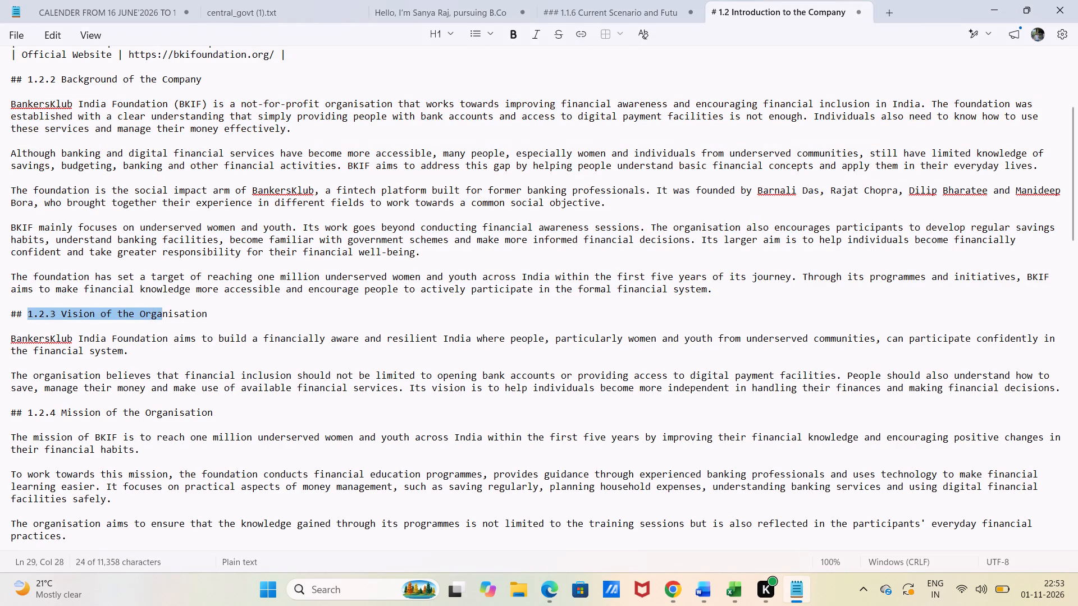
left_click_drag(167, 315, 218, 314)
key("ctrl+c")
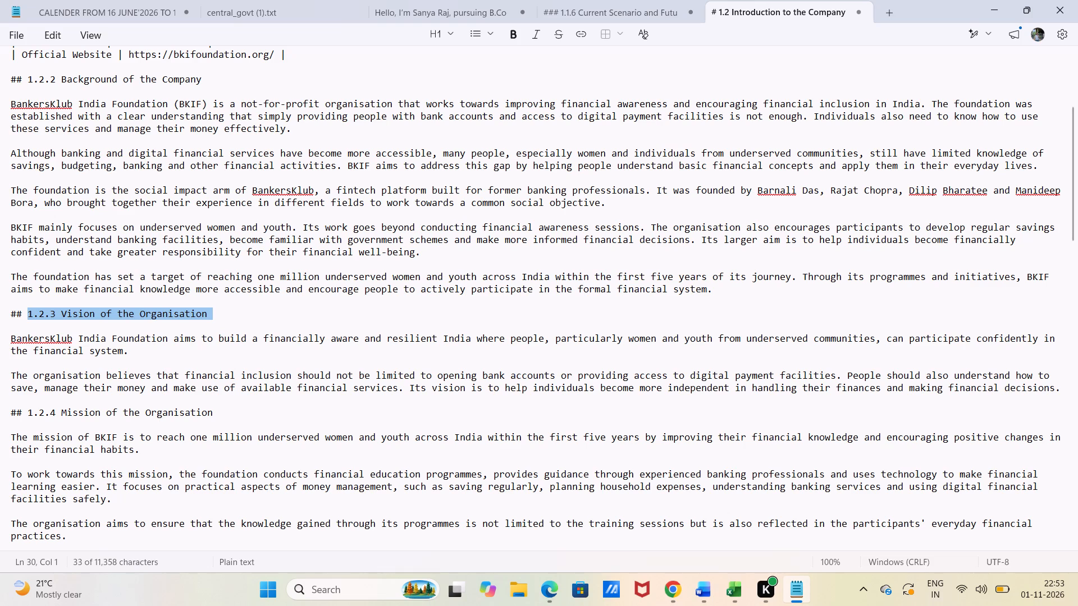
left_click(696, 595)
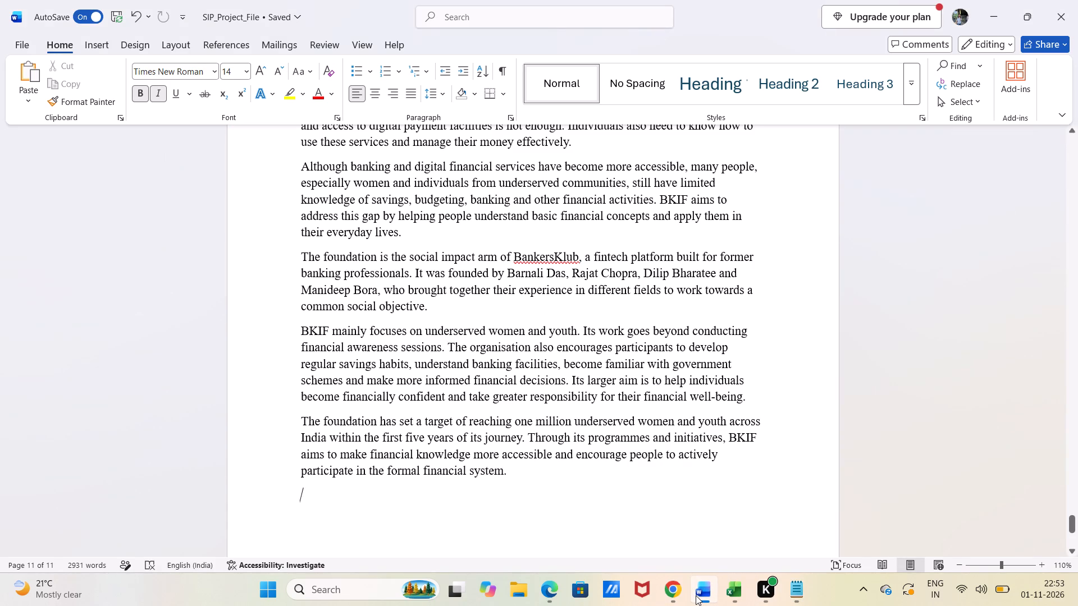
key("ctrl+v")
Add a line below the 1.2.3 heading and set it to 12 pt without bold or italic.
key("Return")
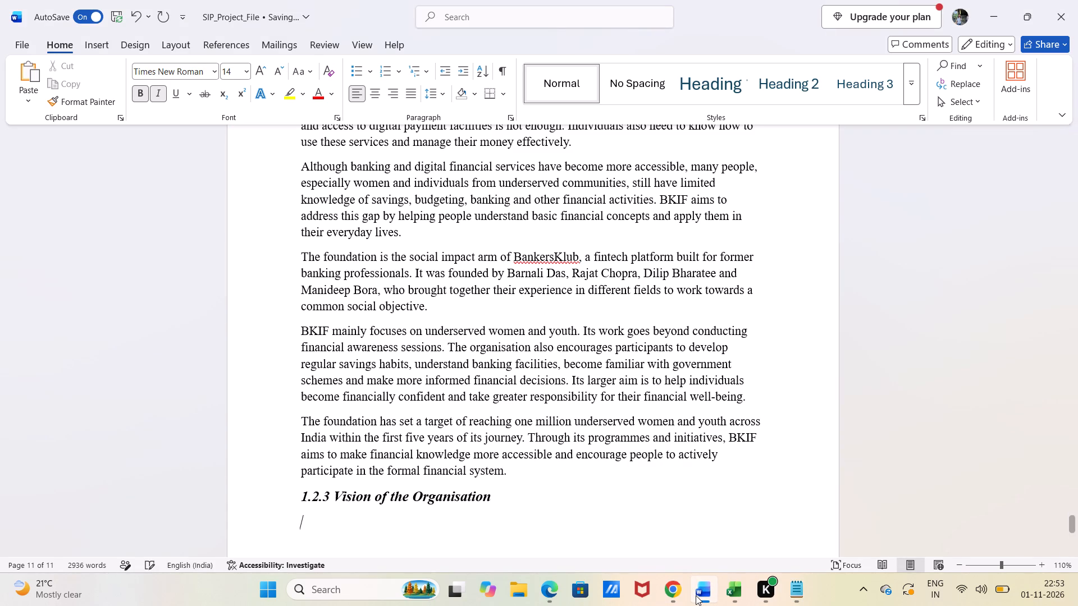
left_click(225, 72)
type("12")
key("Return")
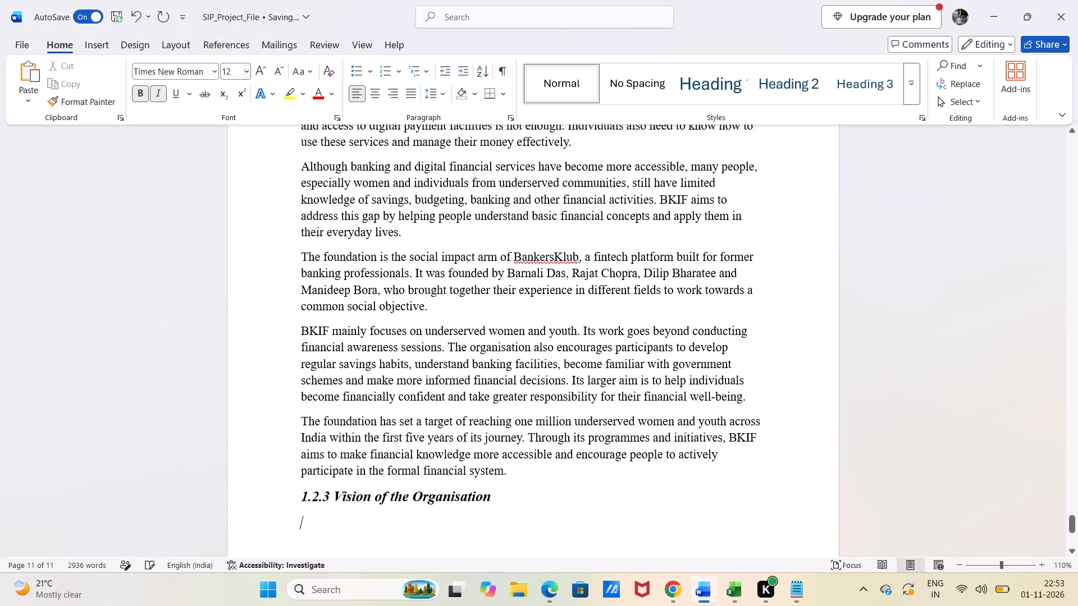
left_click(142, 95)
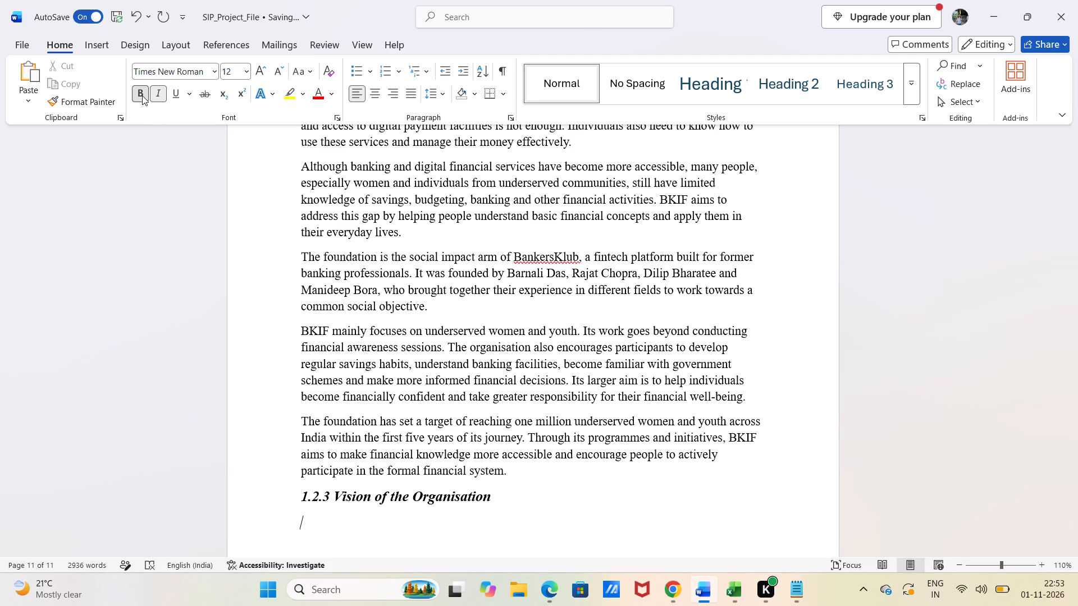
left_click(154, 98)
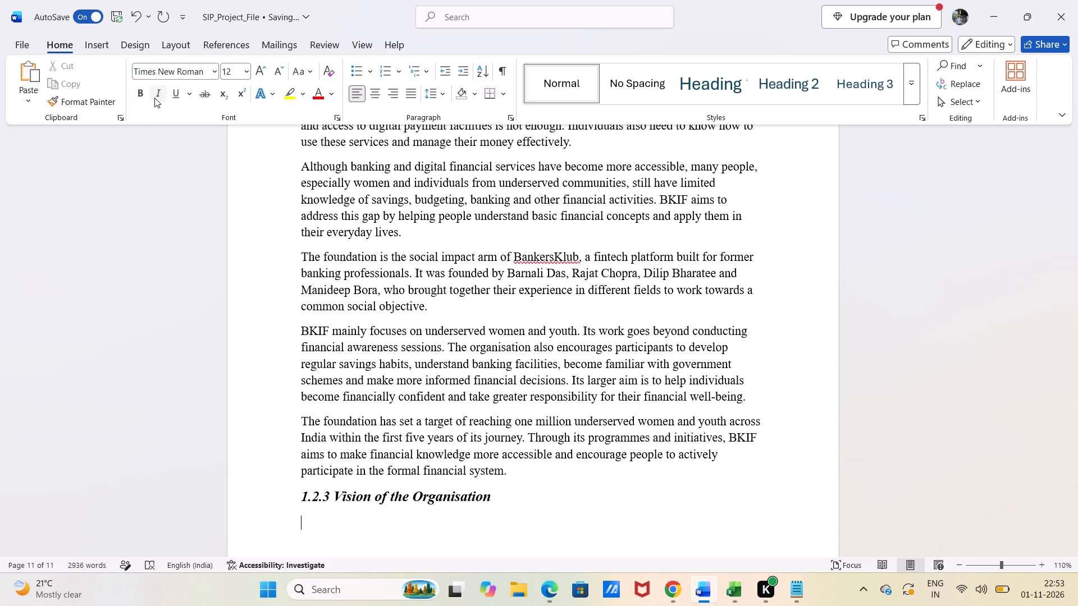
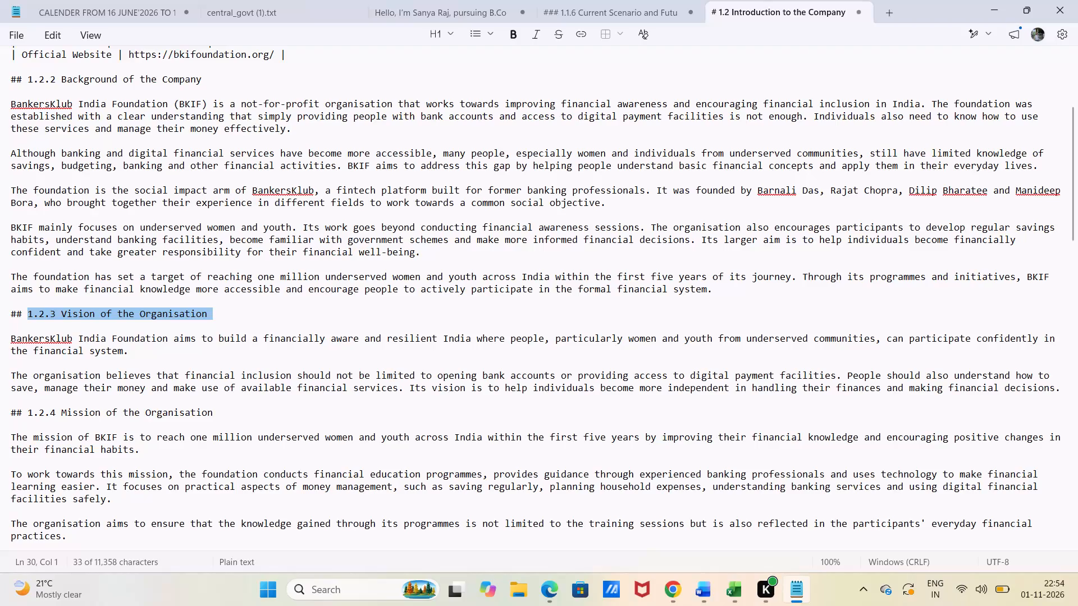
Copy the two Vision of the Organisation paragraphs from the Notepad draft and paste them under the 1.2.3 heading in Word.
left_click_drag(11, 339, 514, 402)
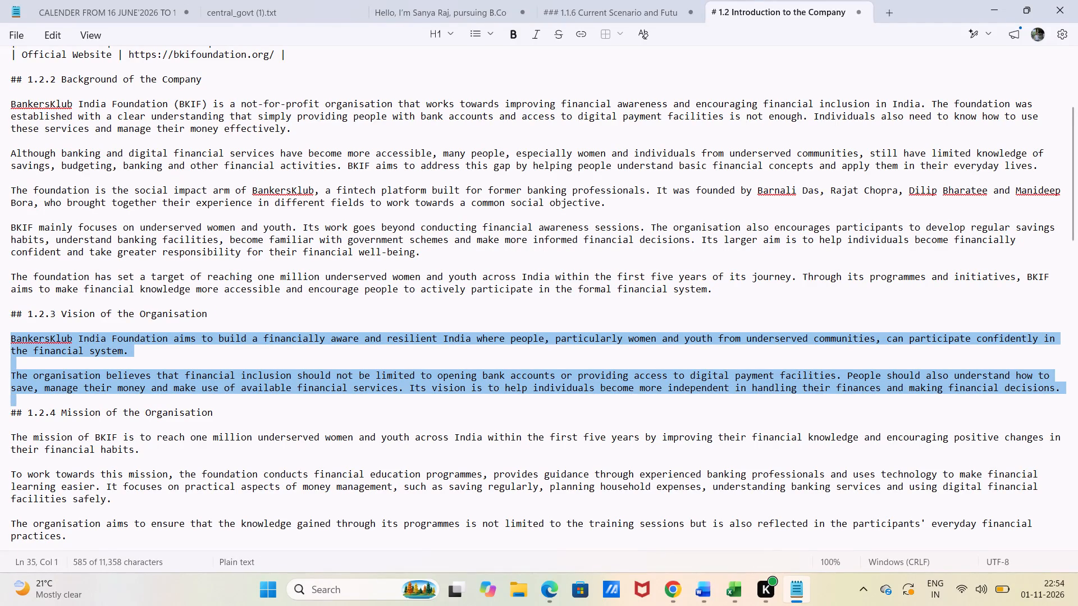
left_click_drag(514, 402, 515, 402)
key("ctrl+c")
left_click(710, 586)
key("ctrl+v")
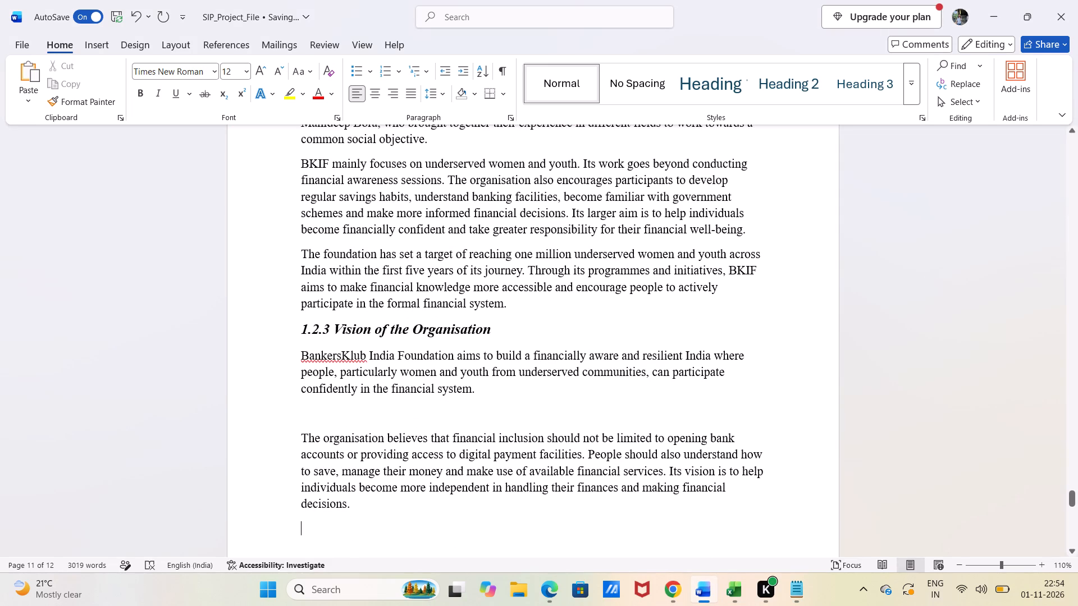
Remove the blank line between the two pasted paragraphs of section 1.2.3.
left_click(306, 414)
key("BackSpace")
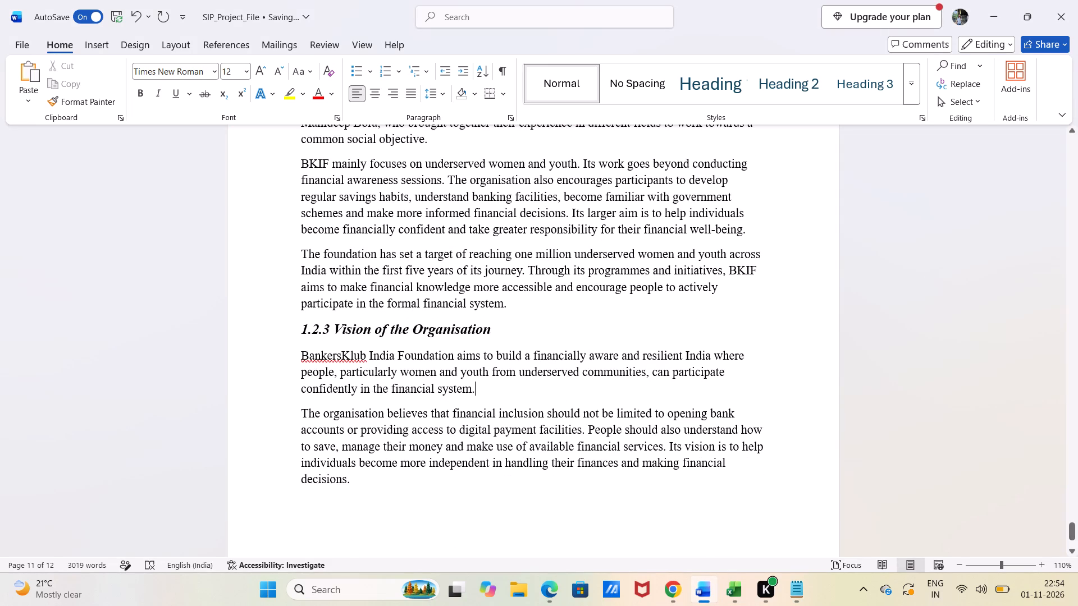
Start a new line after the last Vision paragraph and format it 14 pt, bold and italic for a heading.
left_click(383, 488)
key("Return")
left_click(225, 67)
type("14")
key("Return")
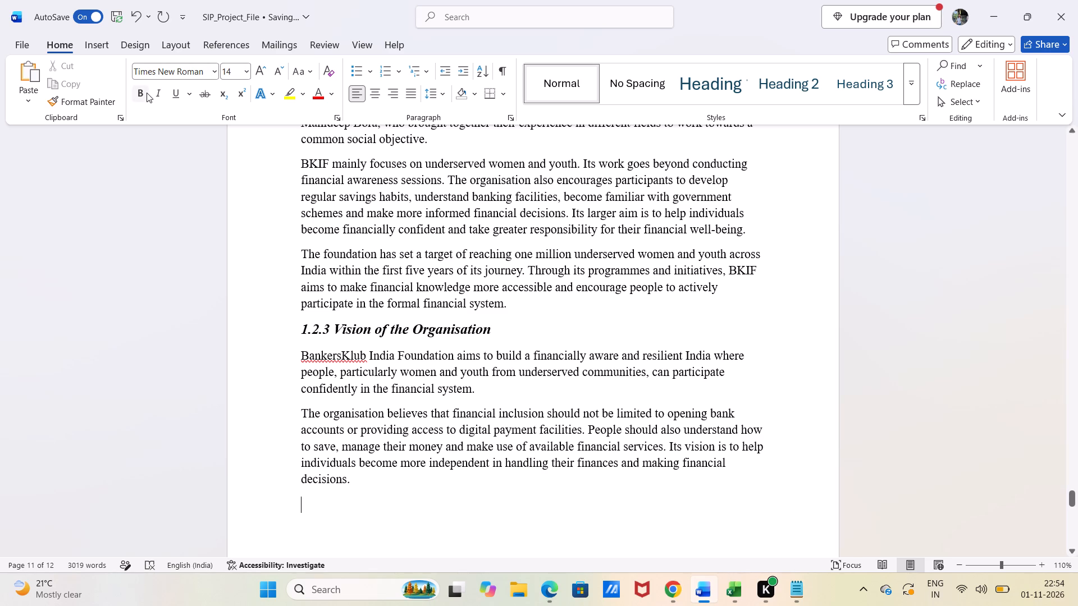
left_click(147, 93)
left_click(157, 95)
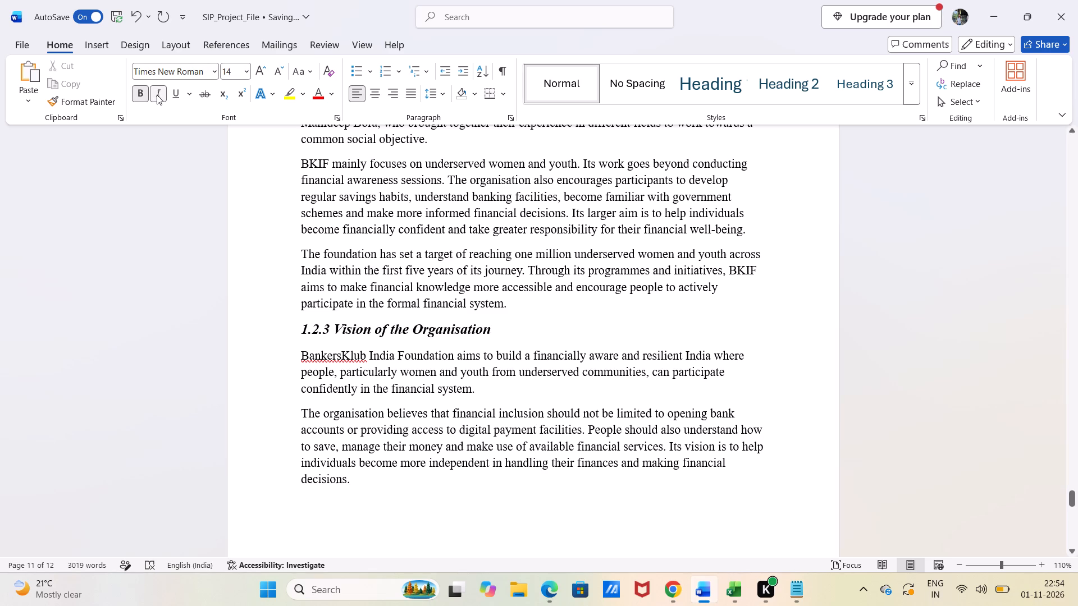
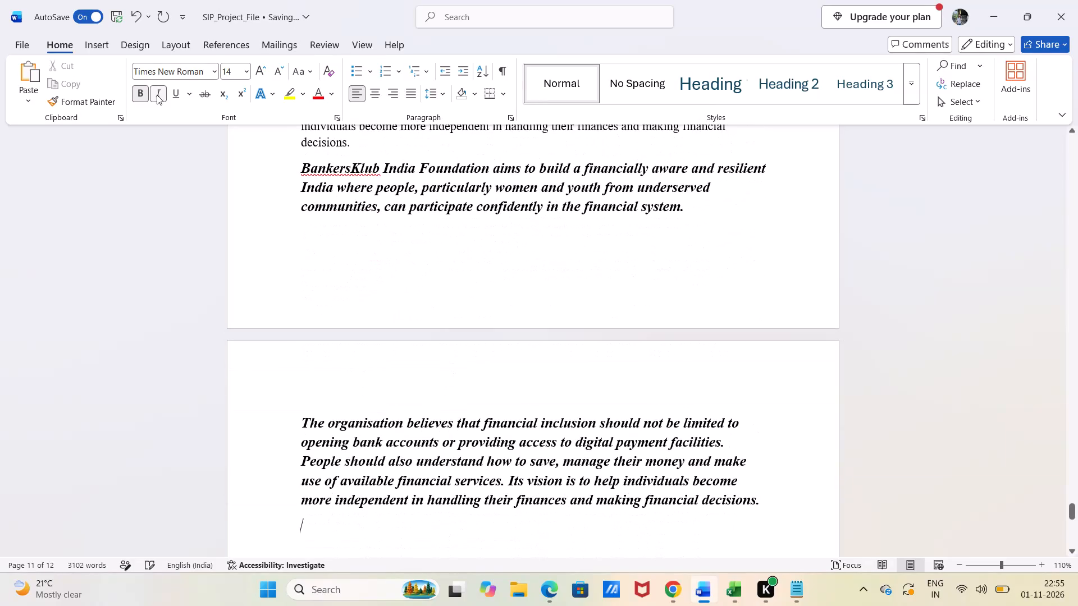
Undo the mistaken second paste of the Vision paragraphs in the bold italic heading line.
key("ctrl+z")
Copy the heading "1.2.4 Mission of the Organisation" from the Notepad draft into Word's empty heading line and start a new line below it.
scroll(157, 95, "up", 3)
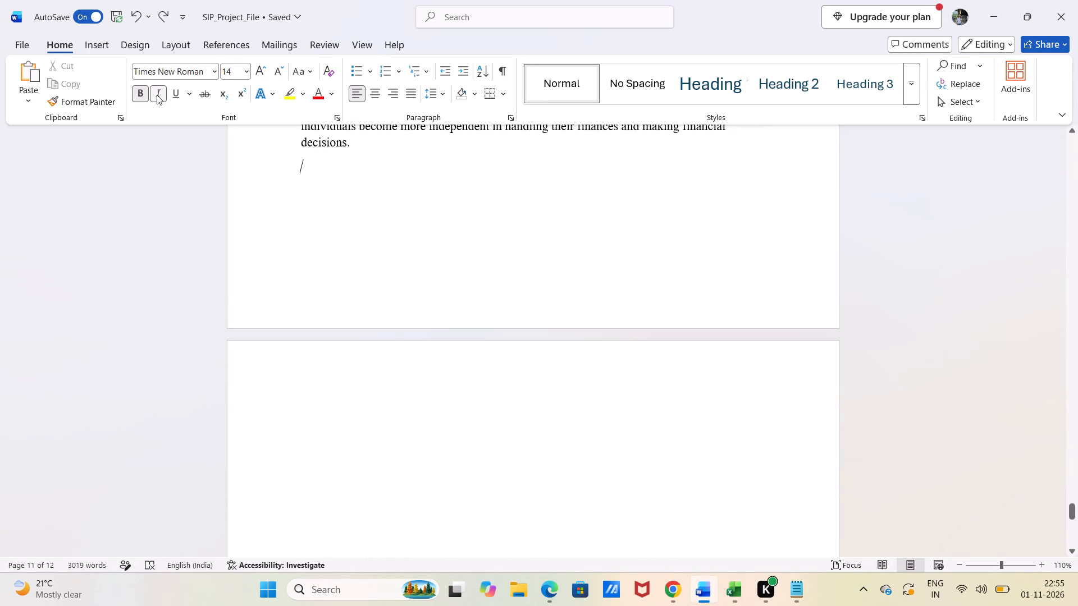
scroll(340, 240, "up", 2)
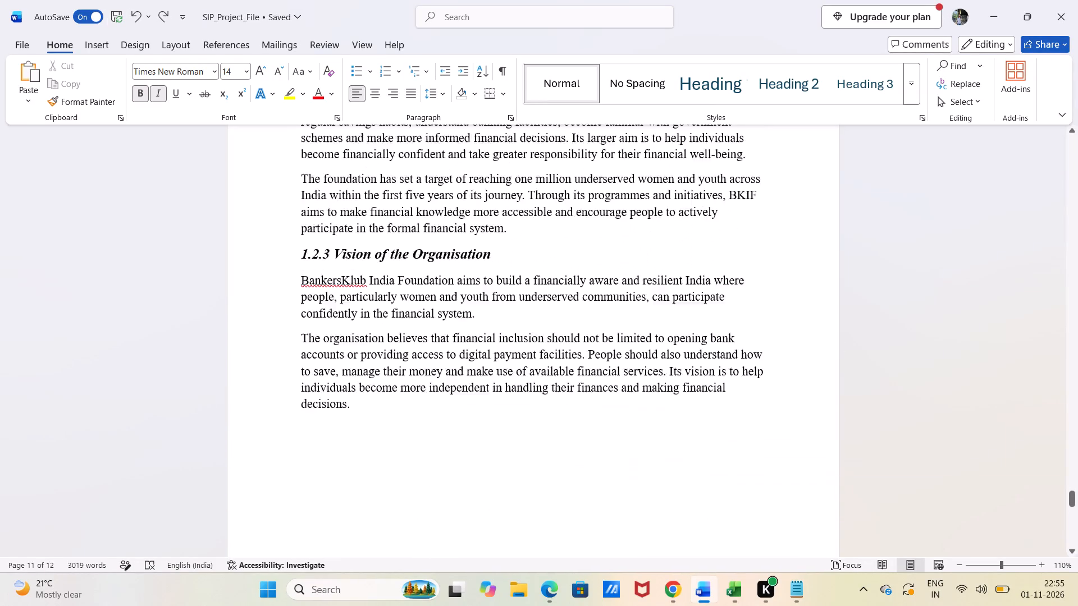
scroll(340, 240, "up", 1)
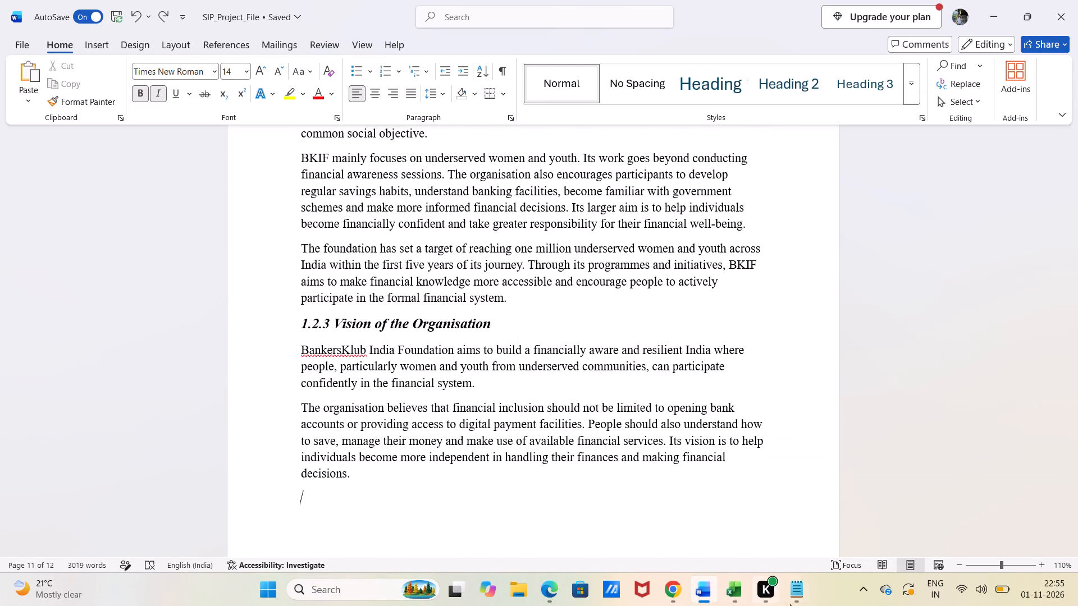
left_click(796, 604)
scroll(385, 448, "down", 1)
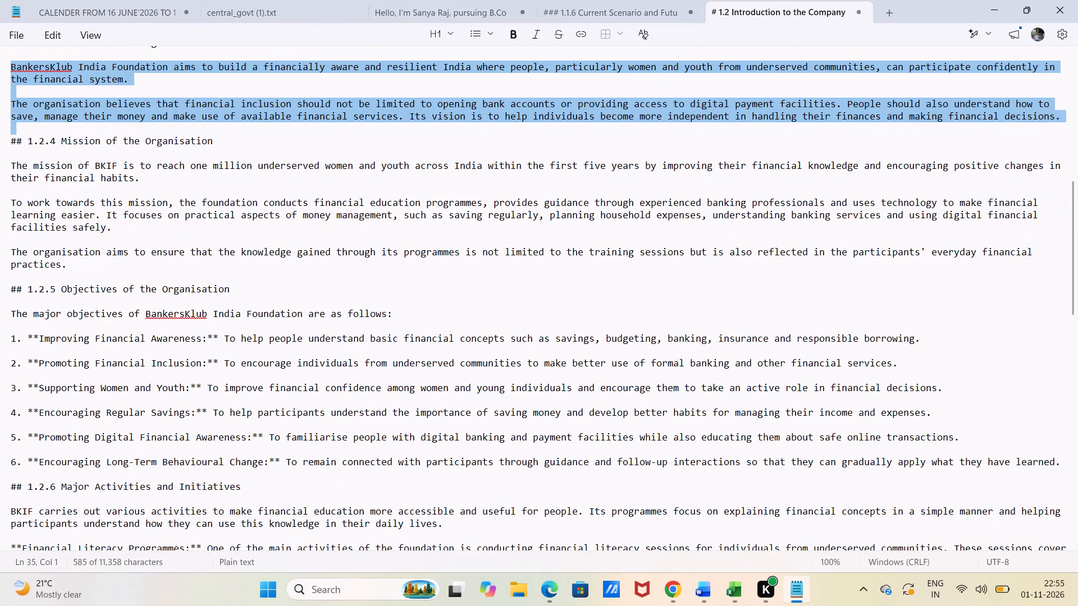
scroll(178, 309, "up", 1)
left_click_drag(28, 251, 218, 249)
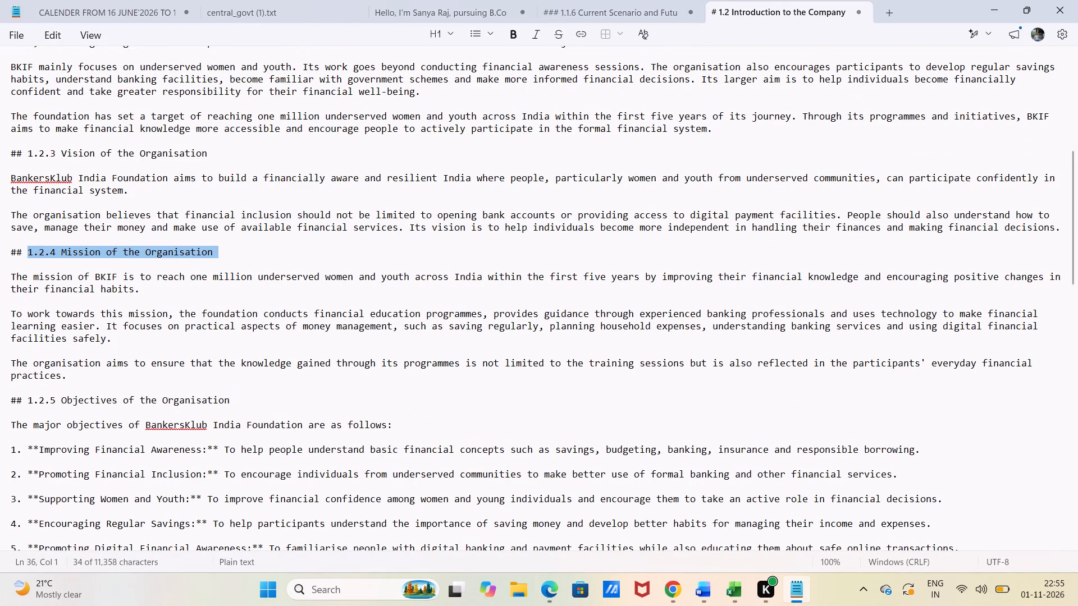
left_click_drag(218, 249, 218, 250)
key("ctrl+c")
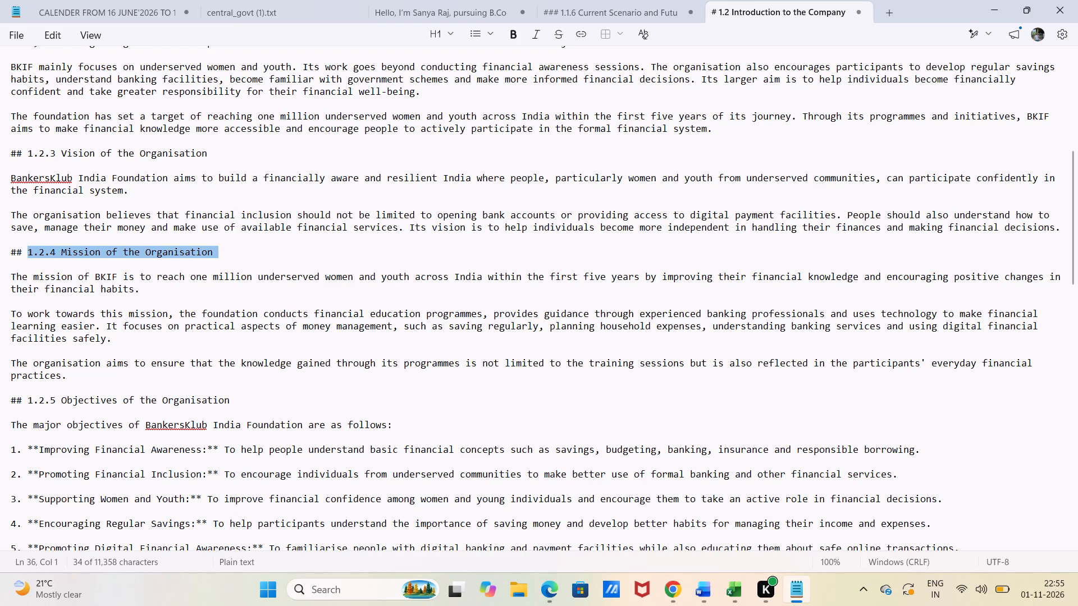
left_click(697, 588)
key("ctrl+v")
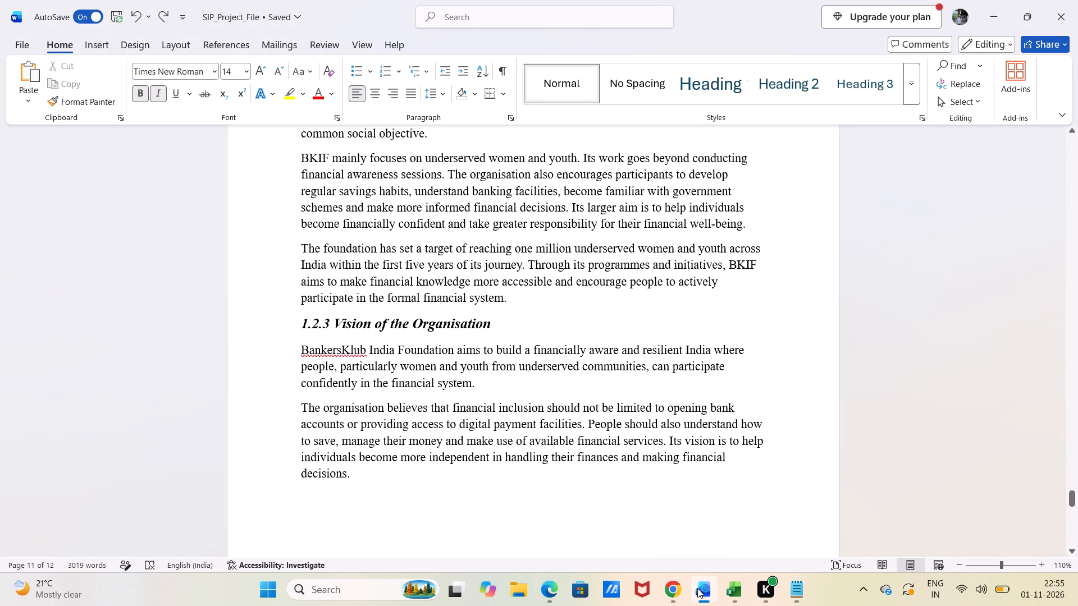
key("Return")
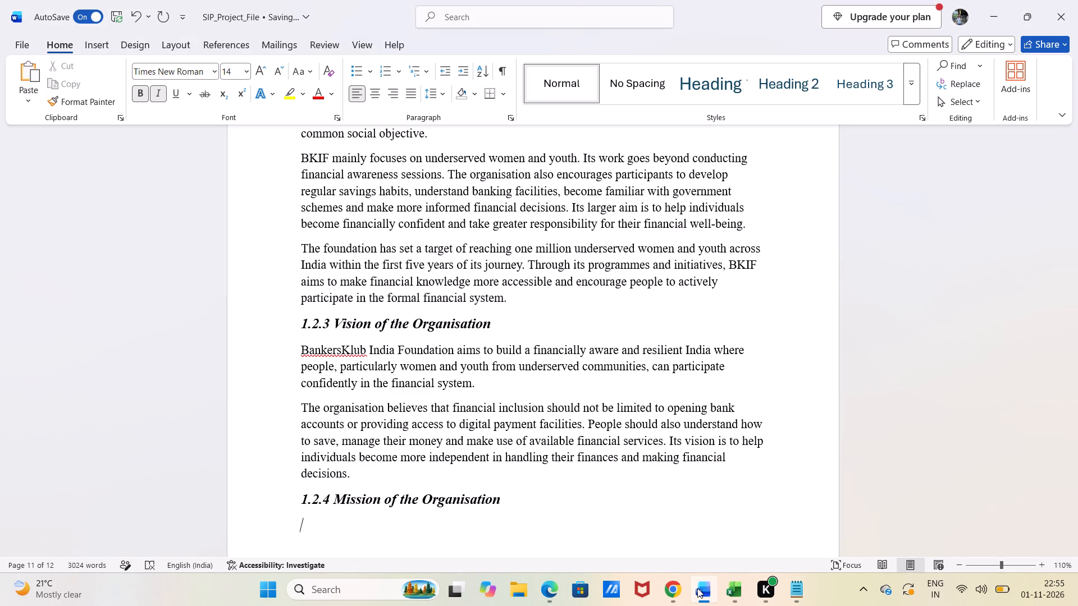
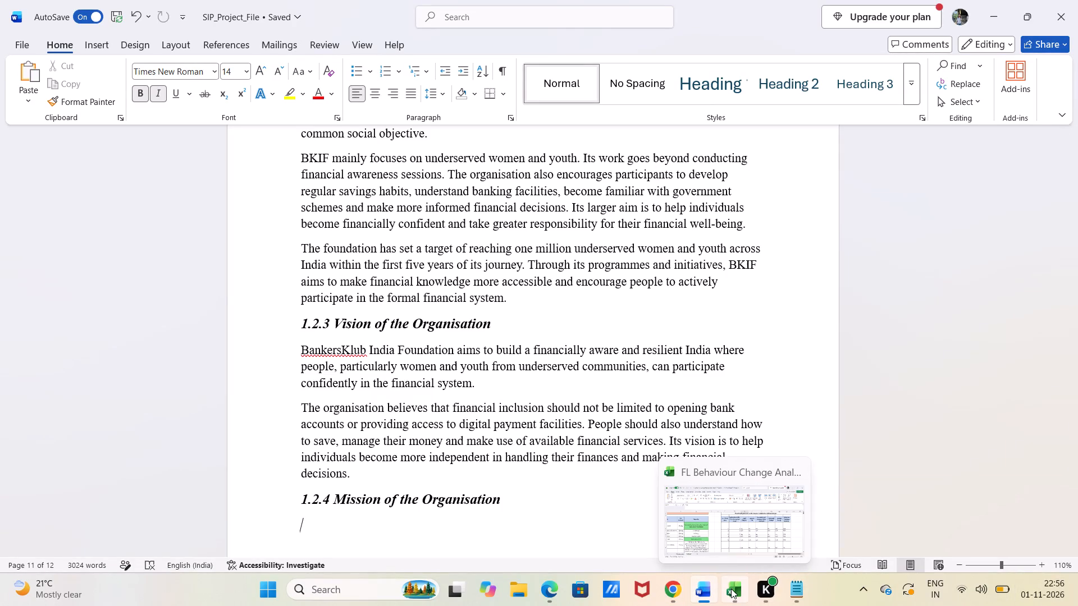
Copy the three Mission paragraphs from the Notepad draft into Word below heading 1.2.4 as regular 12 pt text without bold or italic.
left_click(787, 594)
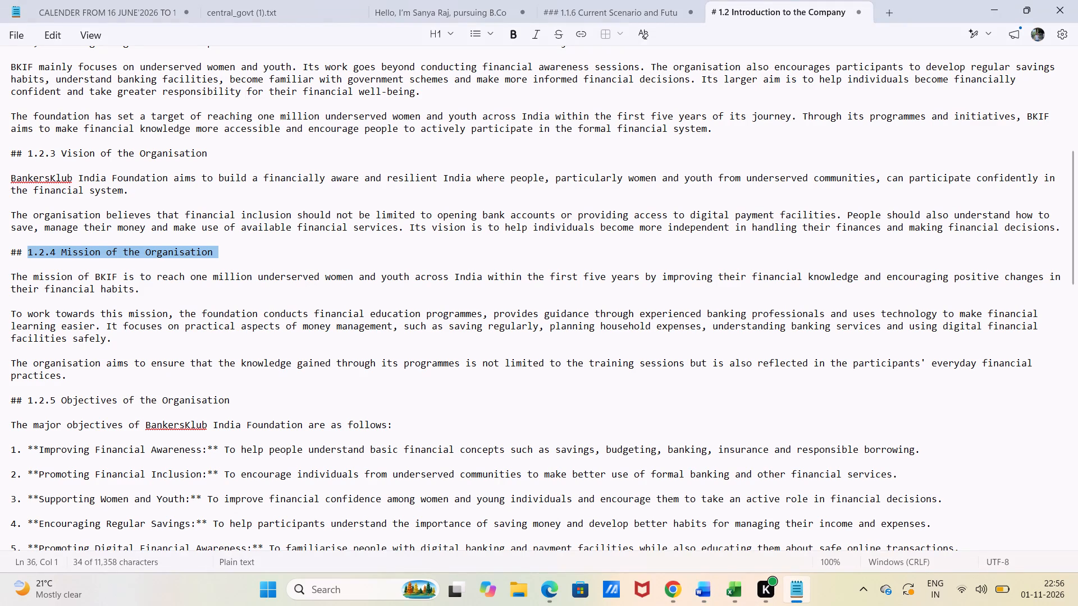
left_click_drag(9, 275, 136, 363)
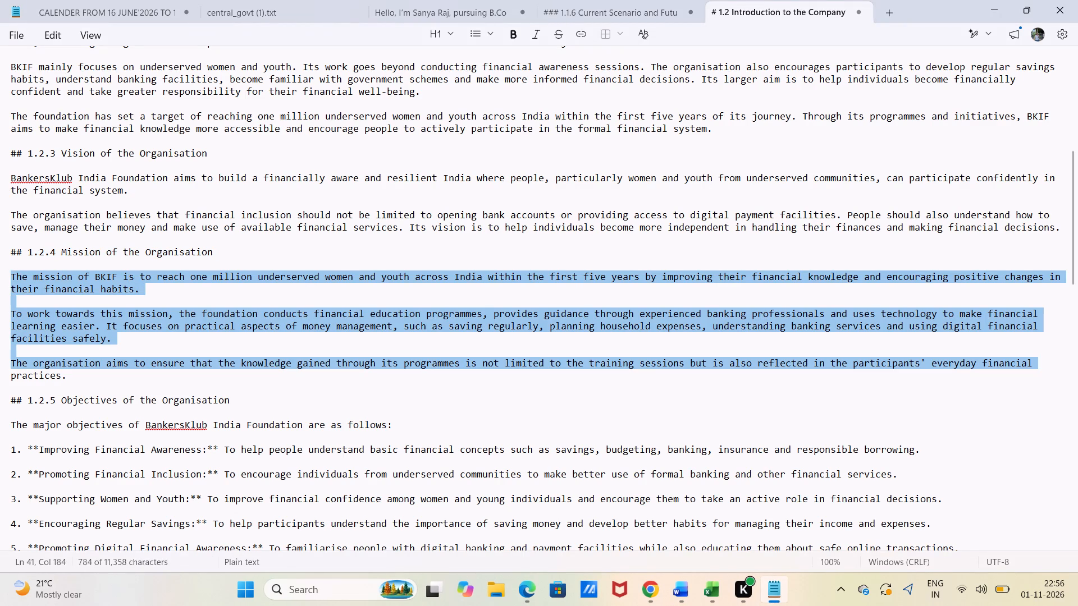
left_click_drag(136, 363, 126, 370)
key("ctrl+c")
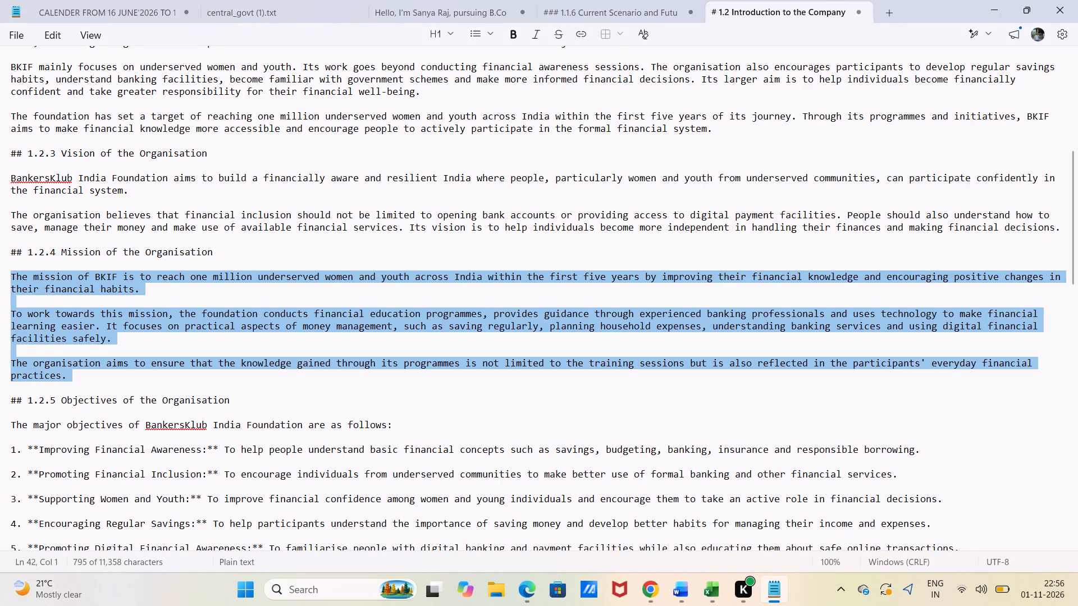
left_click(648, 586)
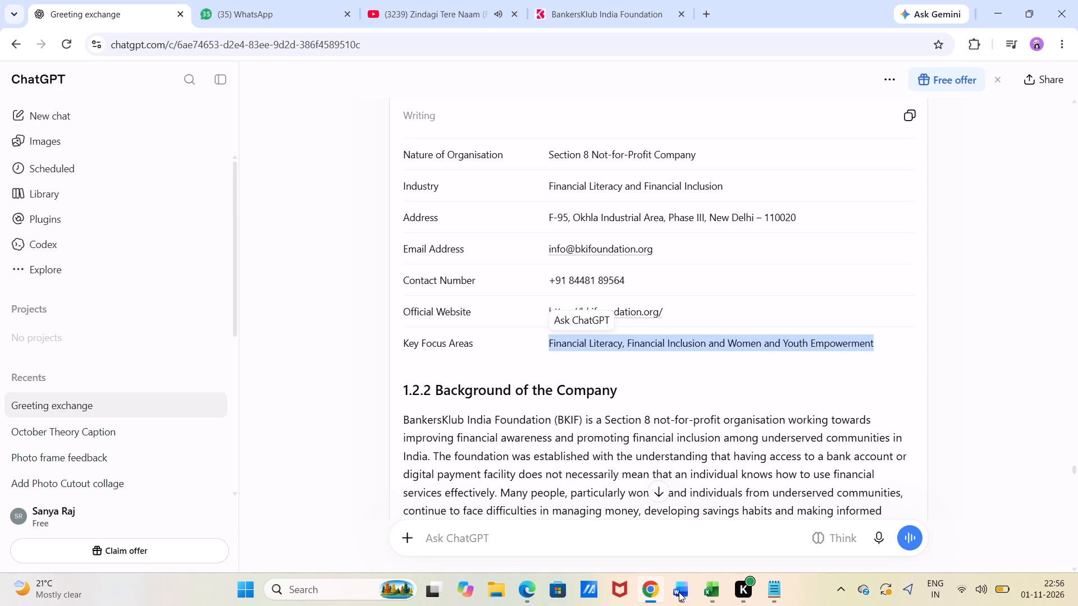
left_click(680, 593)
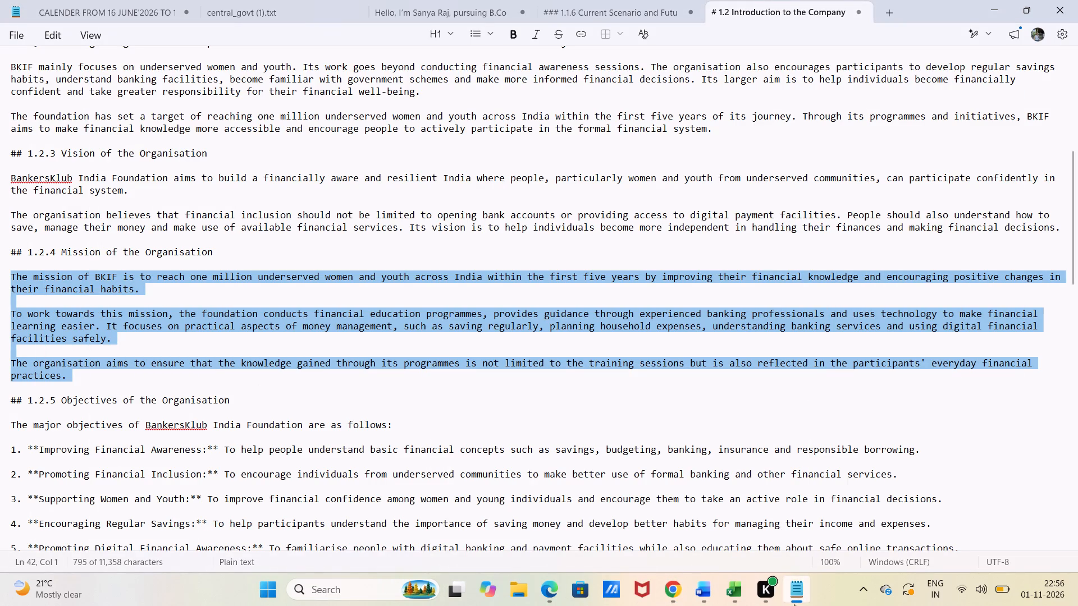
left_click(710, 592)
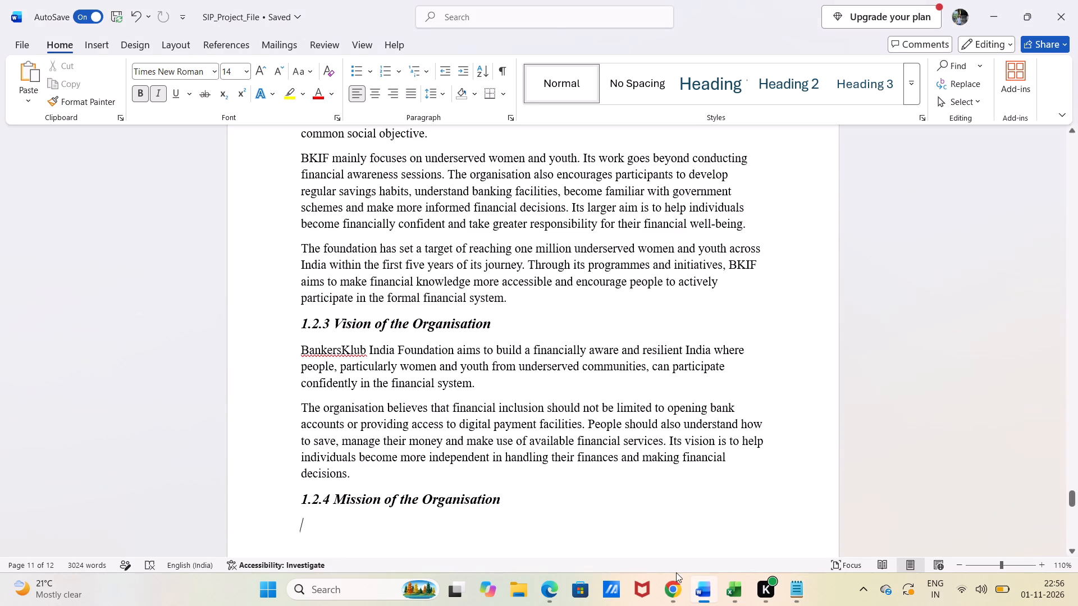
left_click(229, 72)
type("12")
key("Return")
left_click(141, 89)
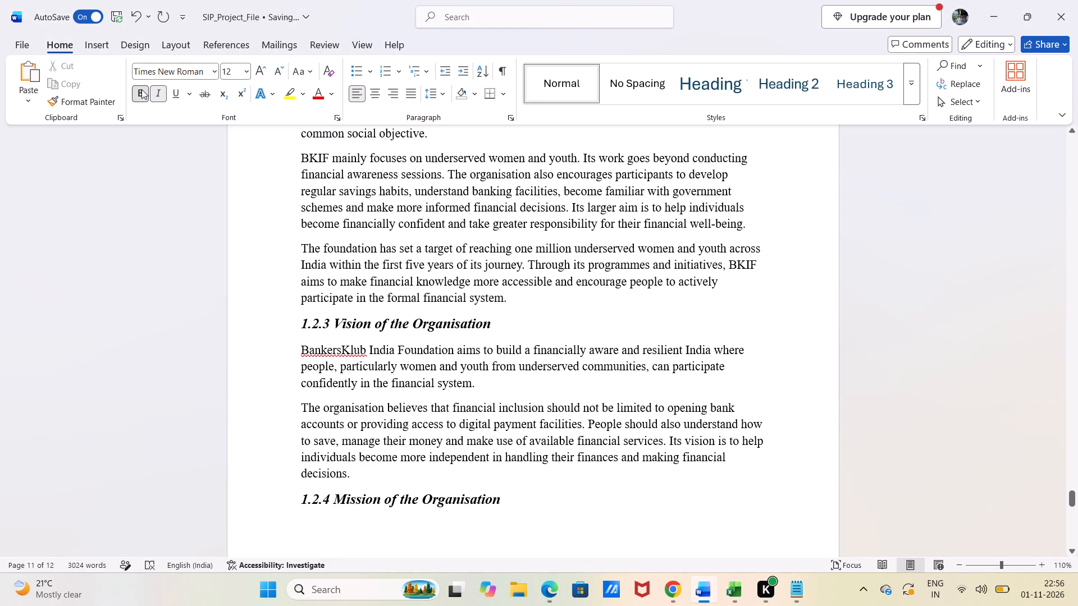
left_click(156, 92)
key("ctrl+v")
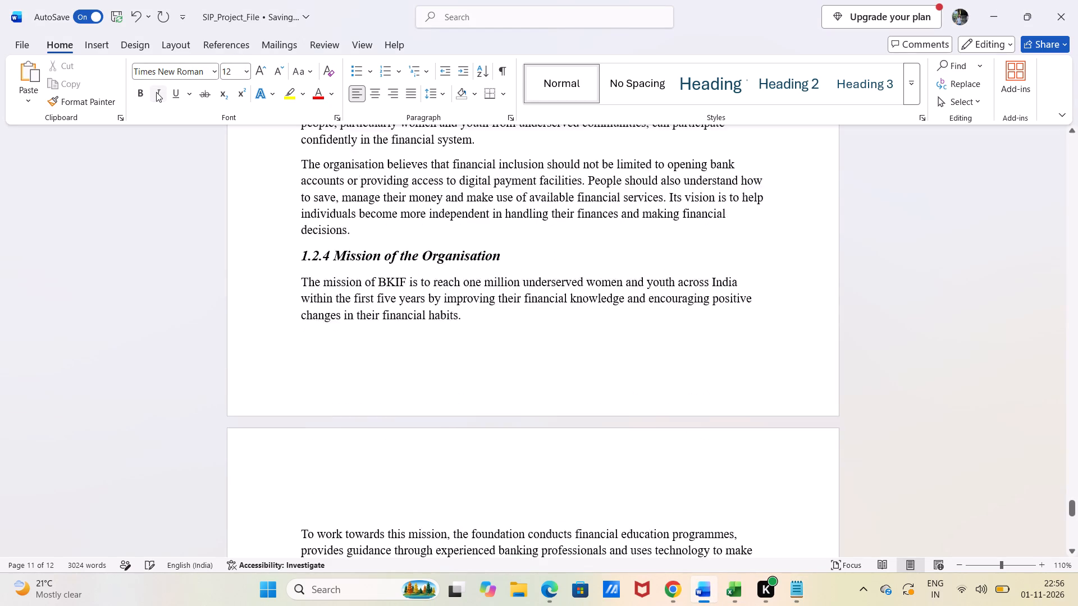
Remove the empty lines between the pasted Mission paragraphs in section 1.2.4.
scroll(304, 231, "up", 1)
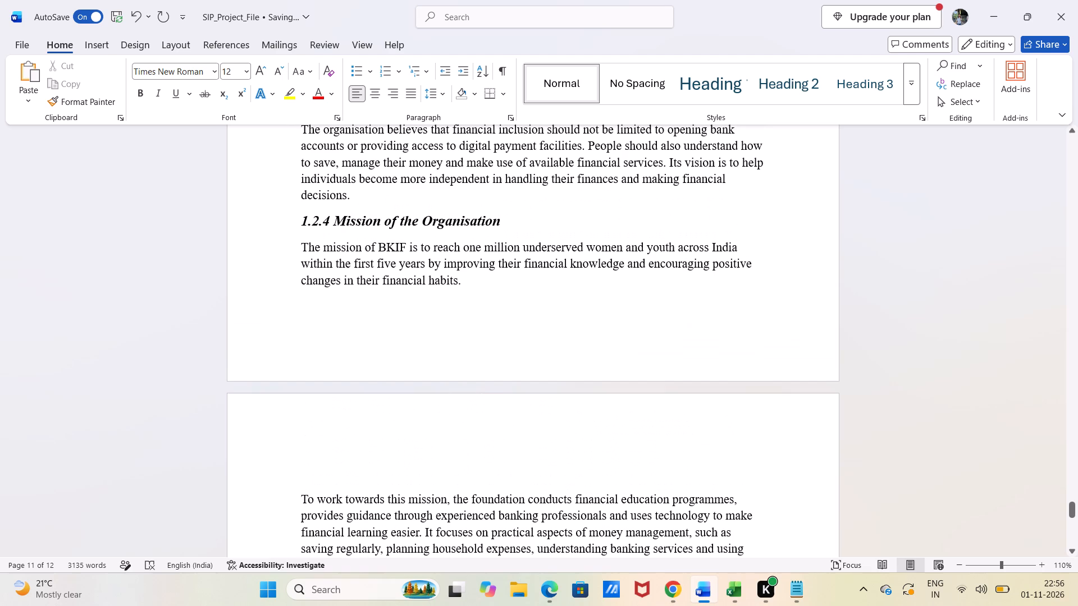
left_click(299, 495)
key("BackSpace")
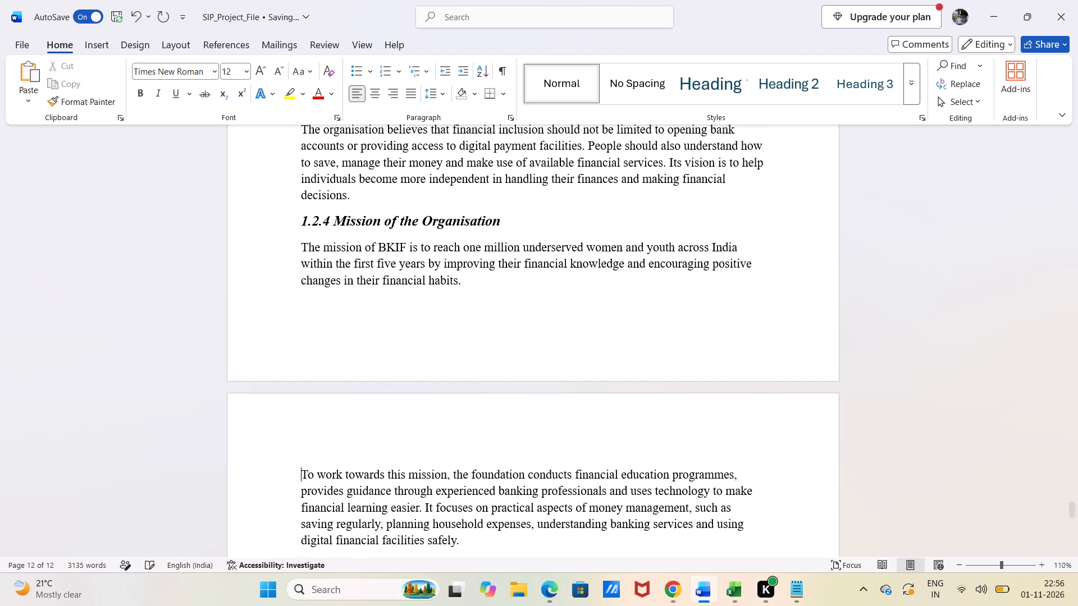
key("BackSpace")
key("Return")
scroll(340, 575, "down", 2)
scroll(347, 468, "down", 1)
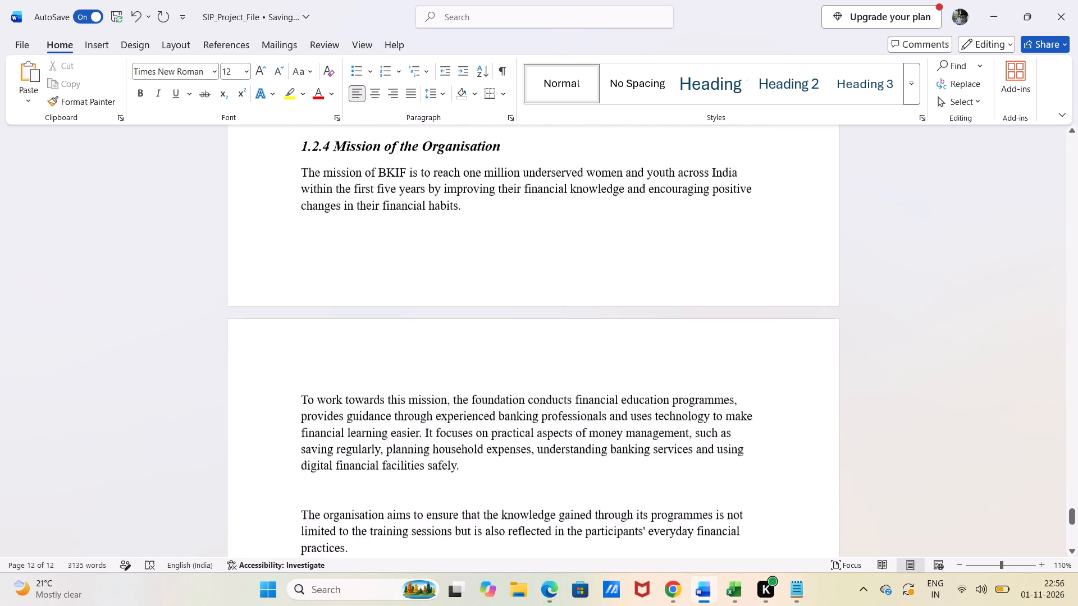
scroll(347, 468, "down", 1)
left_click(295, 381)
key("BackSpace")
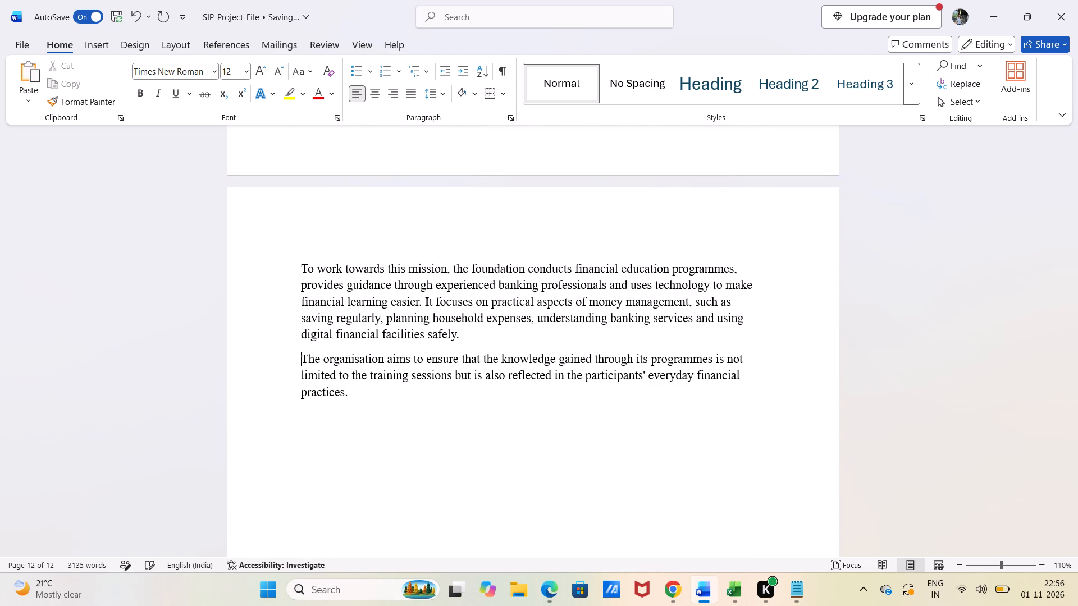
Start a new line after the last Mission paragraph and format it bold, italic and 14 pt.
left_click(359, 394)
key("Return")
left_click(139, 93)
left_click(151, 91)
left_click(226, 68)
type("14")
key("Return")
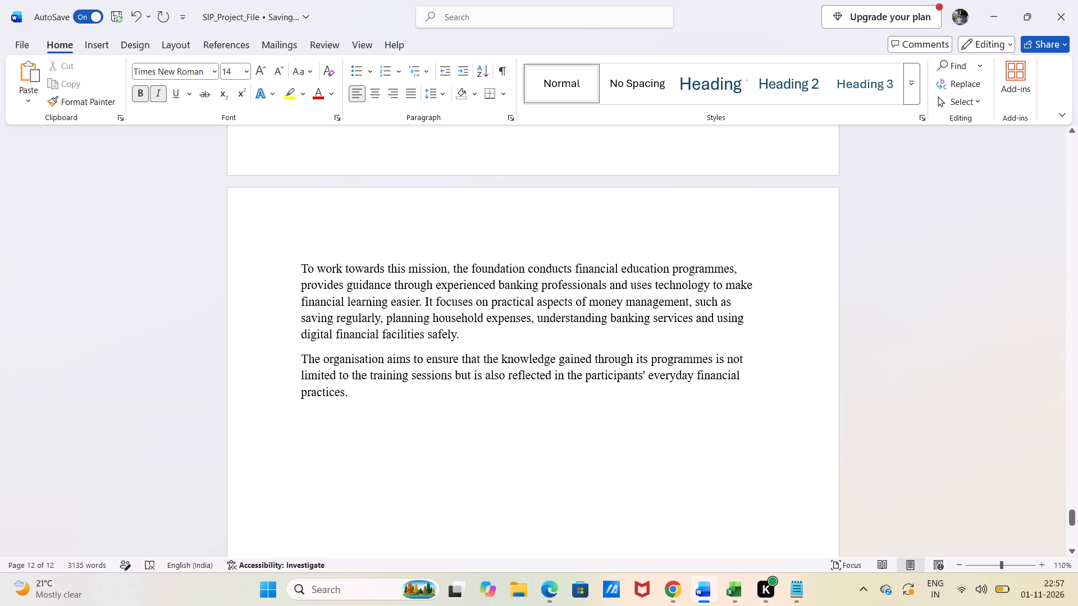
Copy the heading "1.2.5 Objectives of the Organisation" from the Notepad draft into Word's heading line, leaving one empty line below it.
left_click(803, 597)
scroll(537, 461, "down", 1)
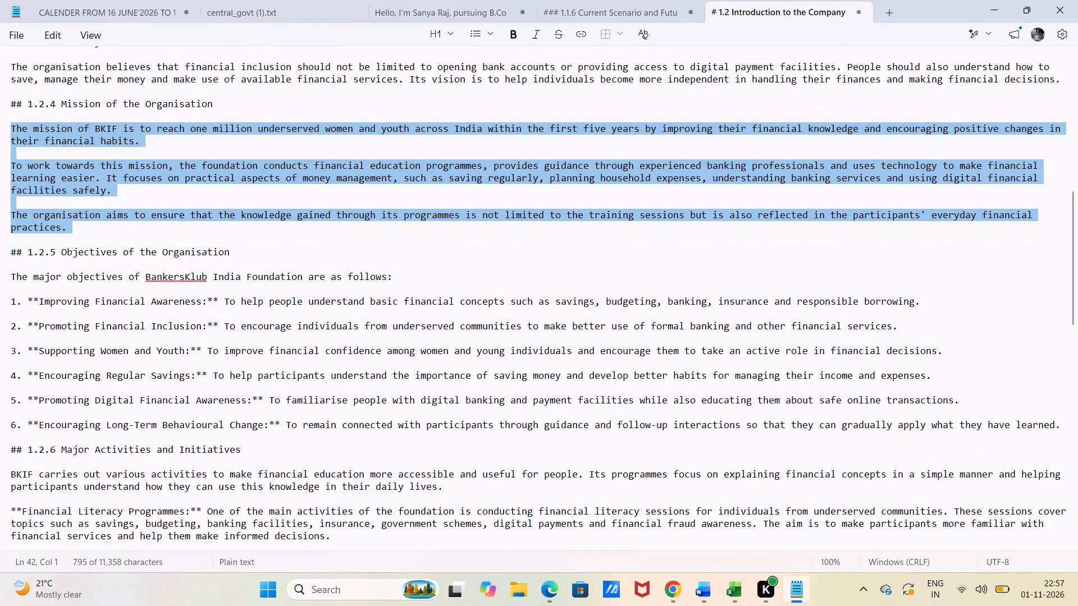
left_click_drag(26, 251, 227, 252)
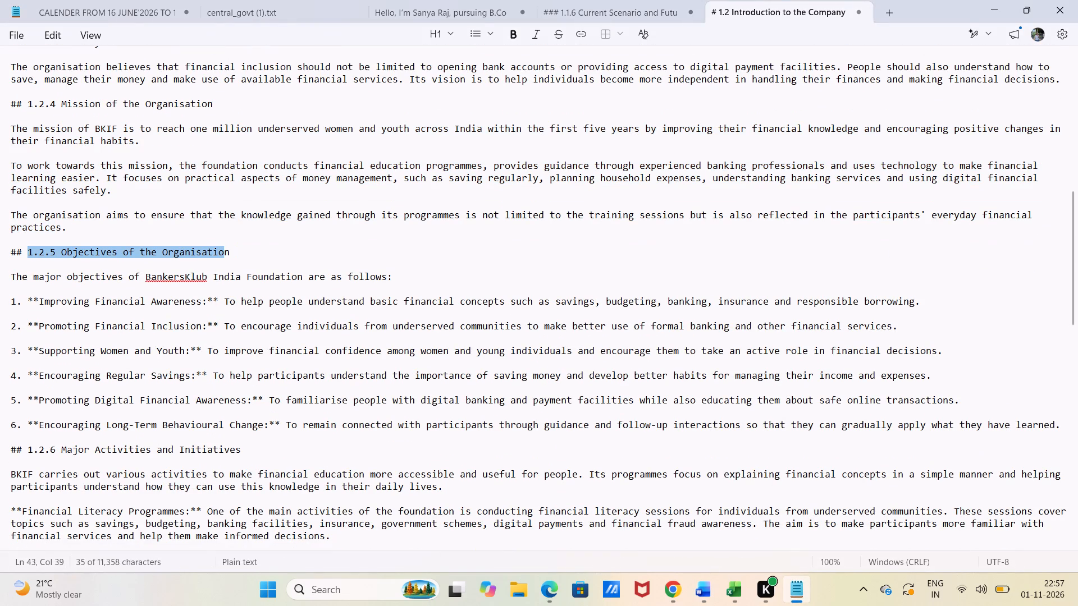
left_click(28, 247)
left_click_drag(28, 248, 266, 241)
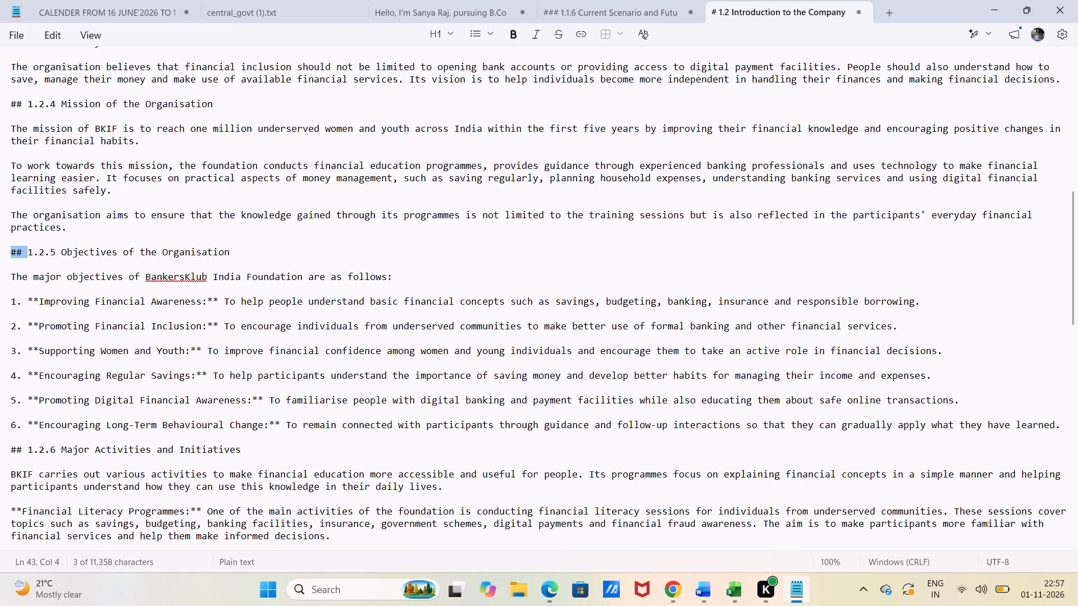
left_click_drag(266, 241, 263, 259)
key("ctrl+c")
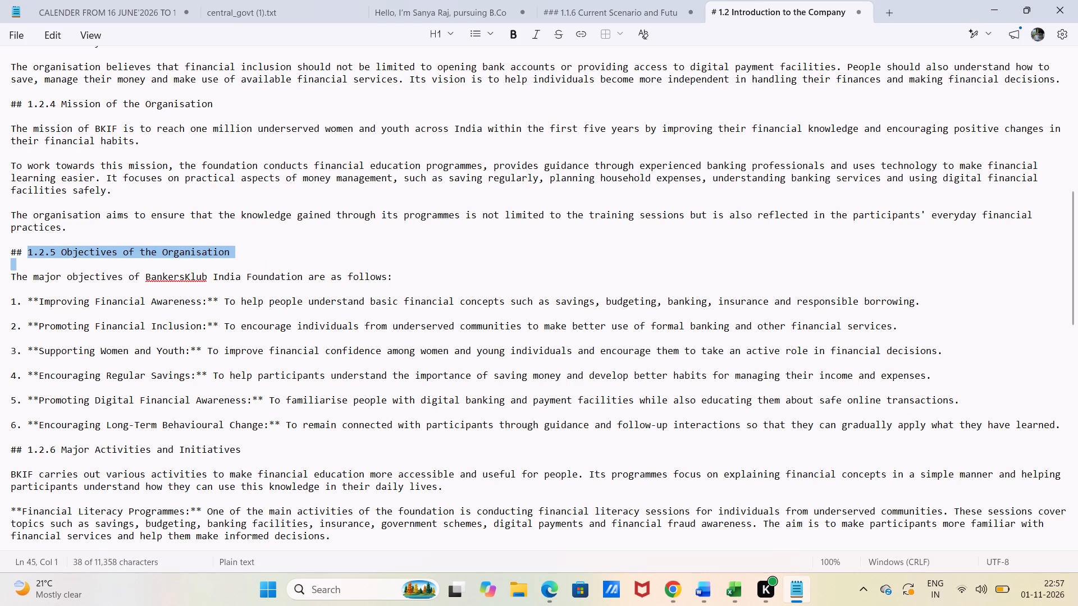
left_click(707, 605)
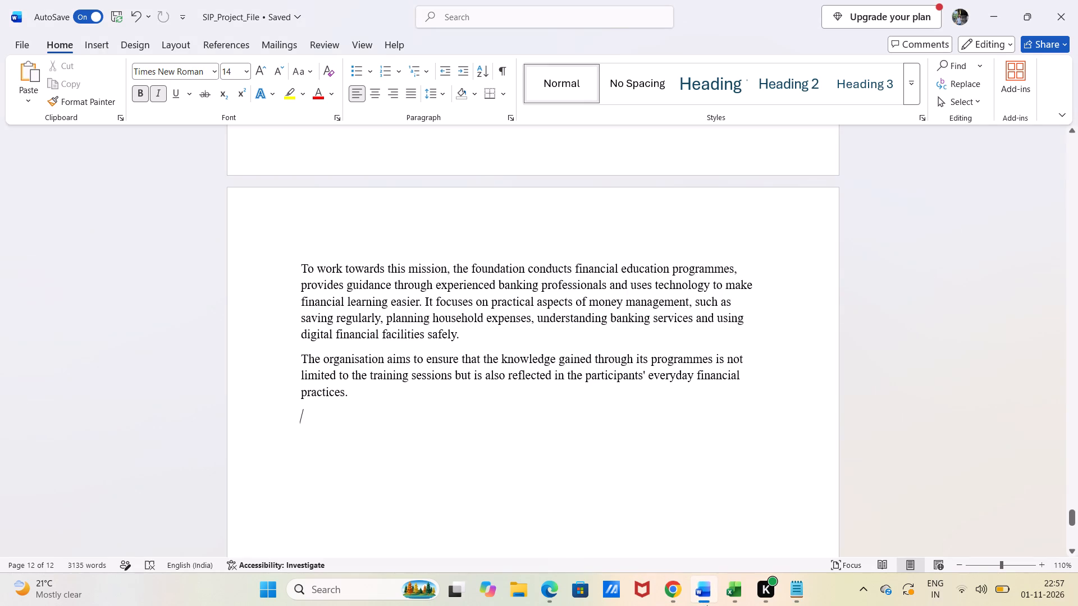
key("ctrl+v")
key("Return")
key("BackSpace")
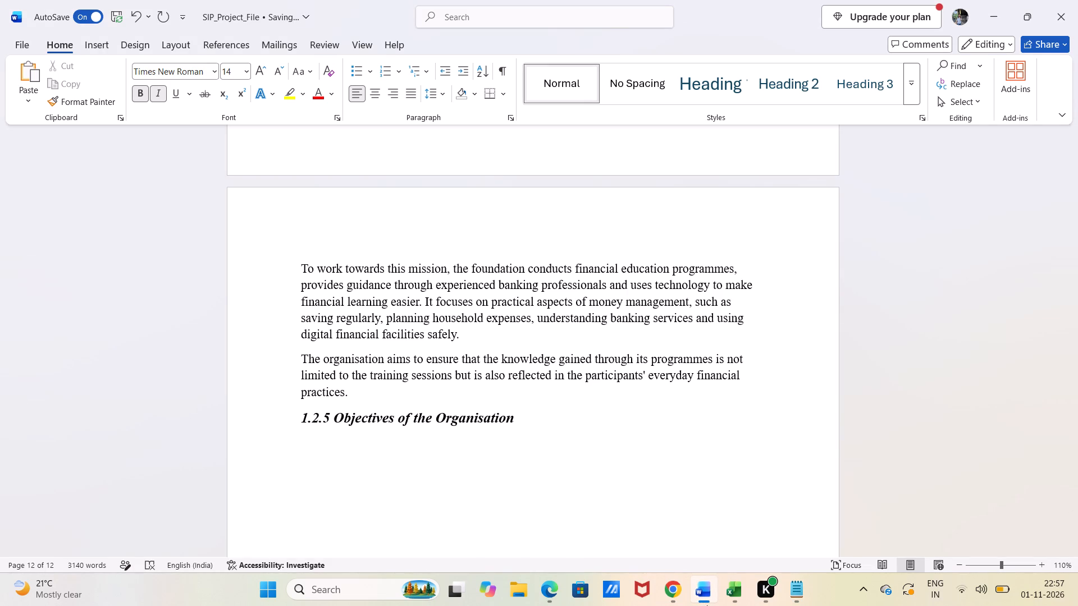
Set the empty line below heading 1.2.5 to 12 pt without bold or italic.
left_click(144, 89)
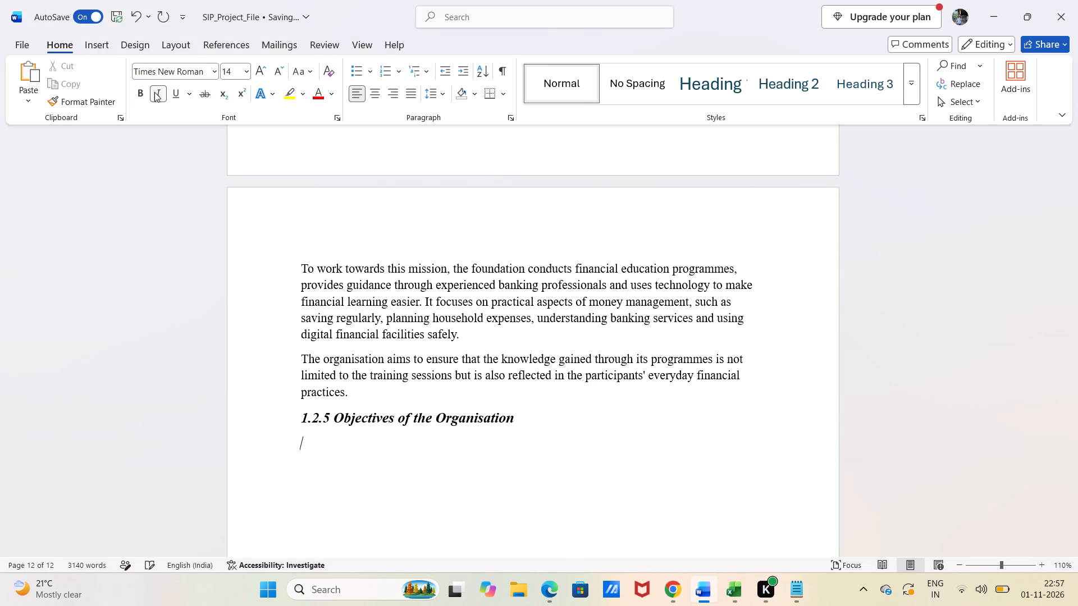
left_click(154, 93)
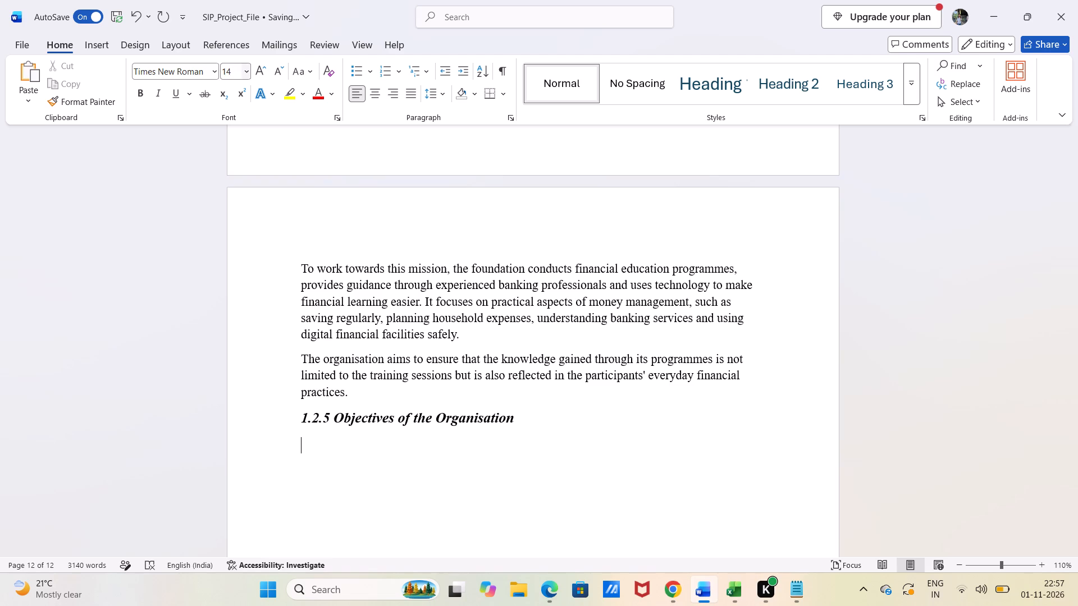
left_click(233, 71)
type("12")
key("Return")
left_click(674, 593)
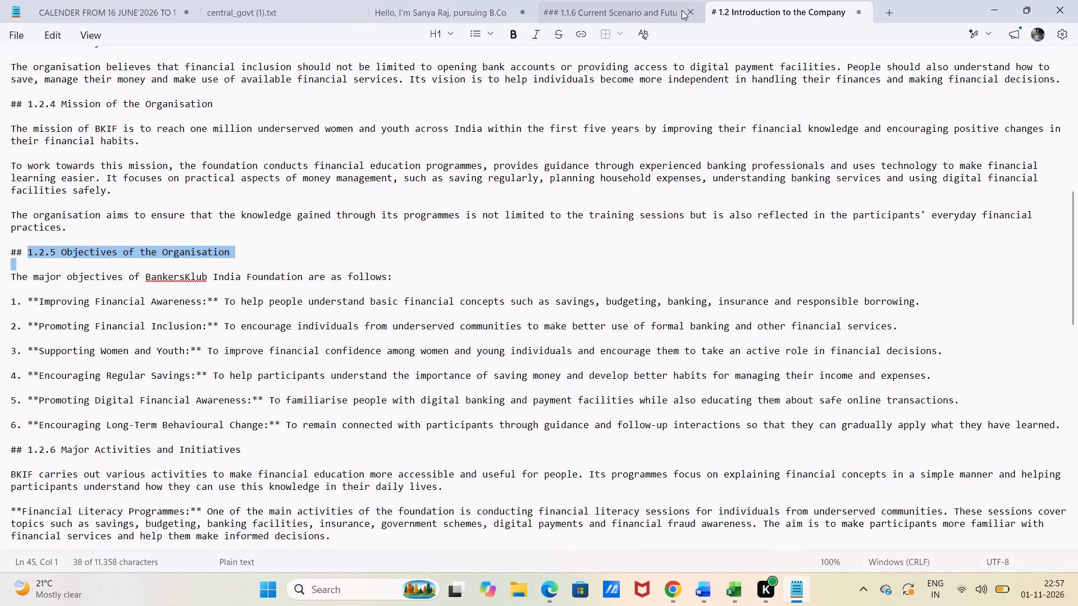
left_click(688, 10)
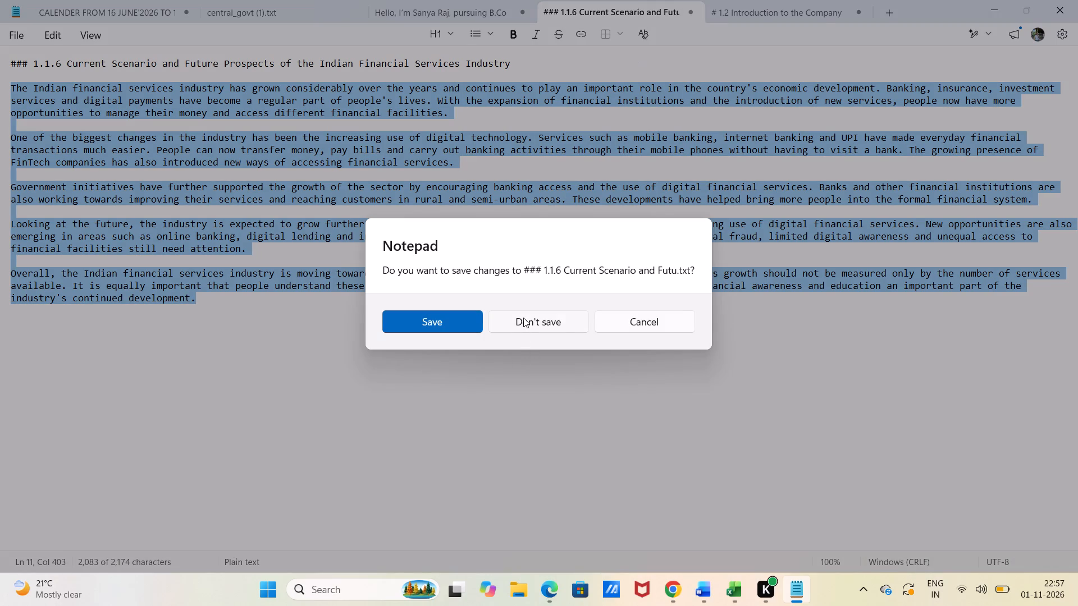
left_click(523, 318)
Paste the copied 1.2.5 Objectives section into a new Notepad document.
left_click(726, 11)
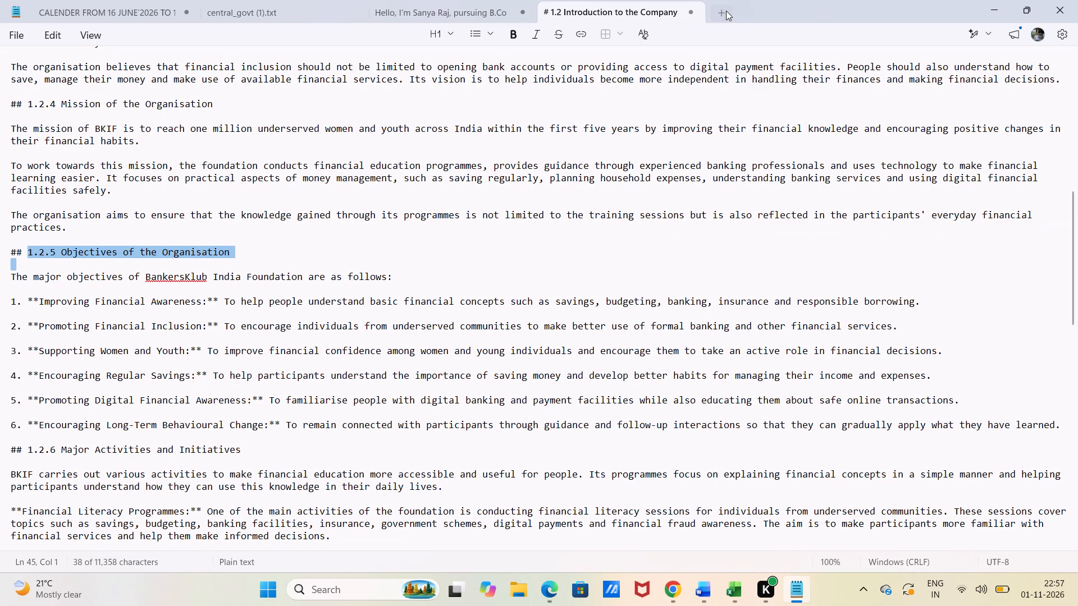
key("ctrl+v")
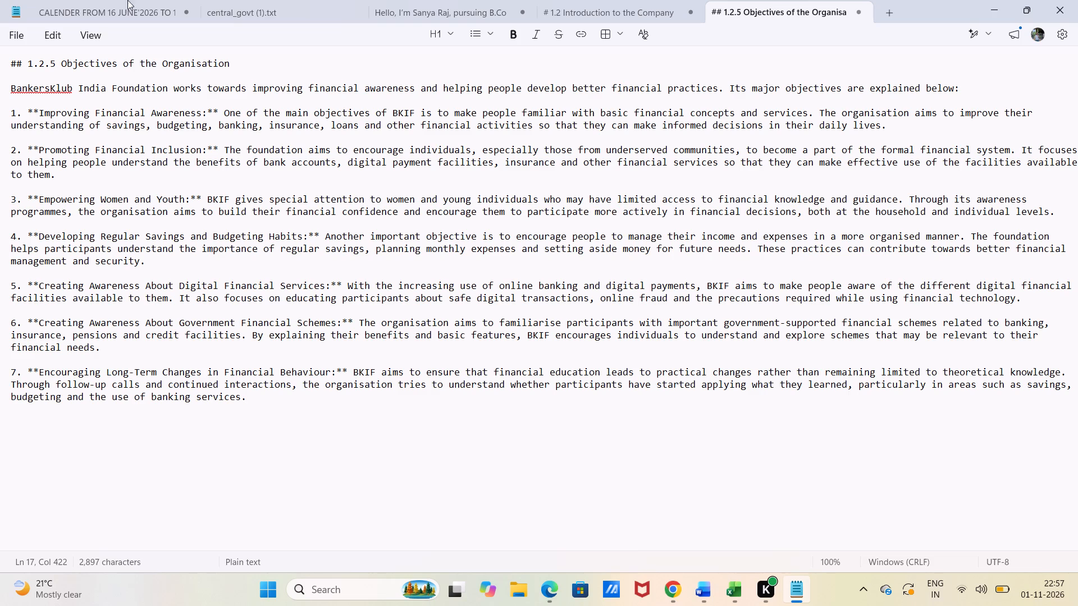
Copy the objectives text without its heading from Notepad and paste it below heading 1.2.5 in the Word report.
left_click_drag(9, 89, 335, 420)
key("ctrl+c")
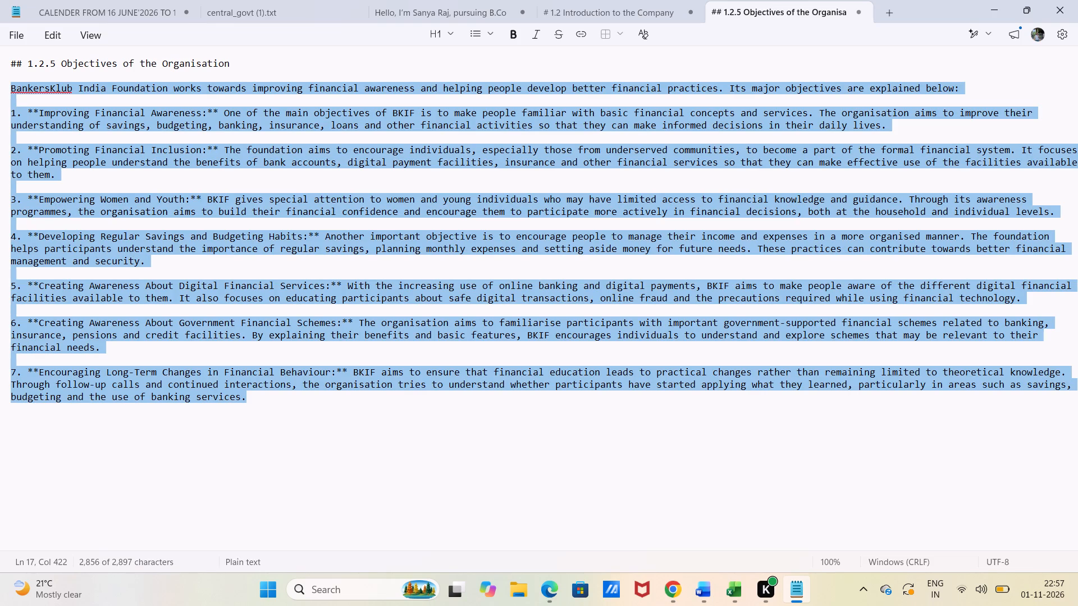
left_click(709, 600)
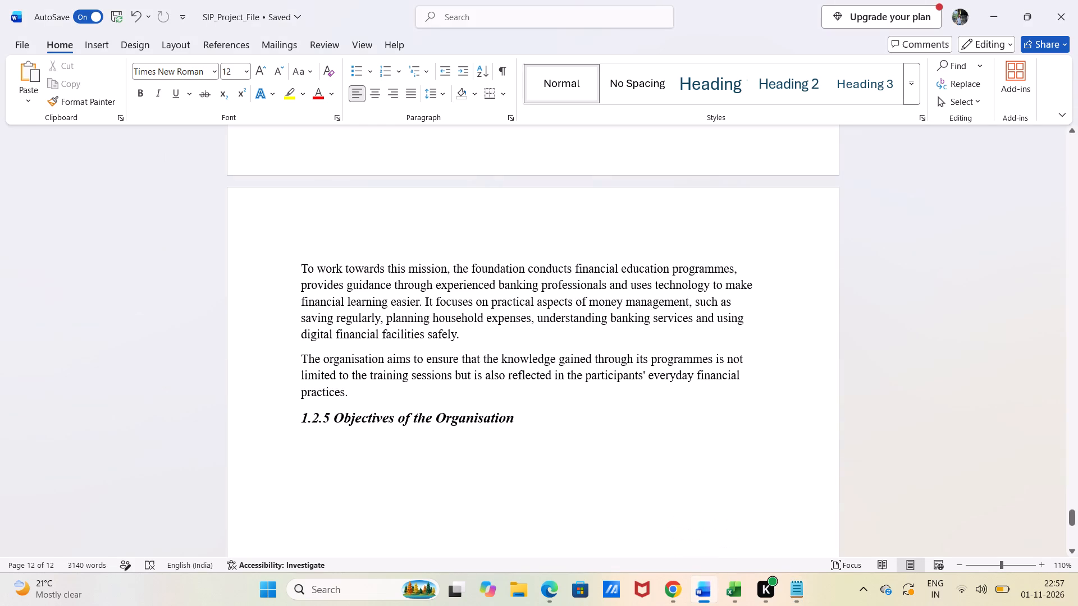
key("ctrl+v")
Delete the empty line between the introductory sentence of section 1.2.5 and the Improving Financial Awareness objective.
scroll(392, 348, "up", 2)
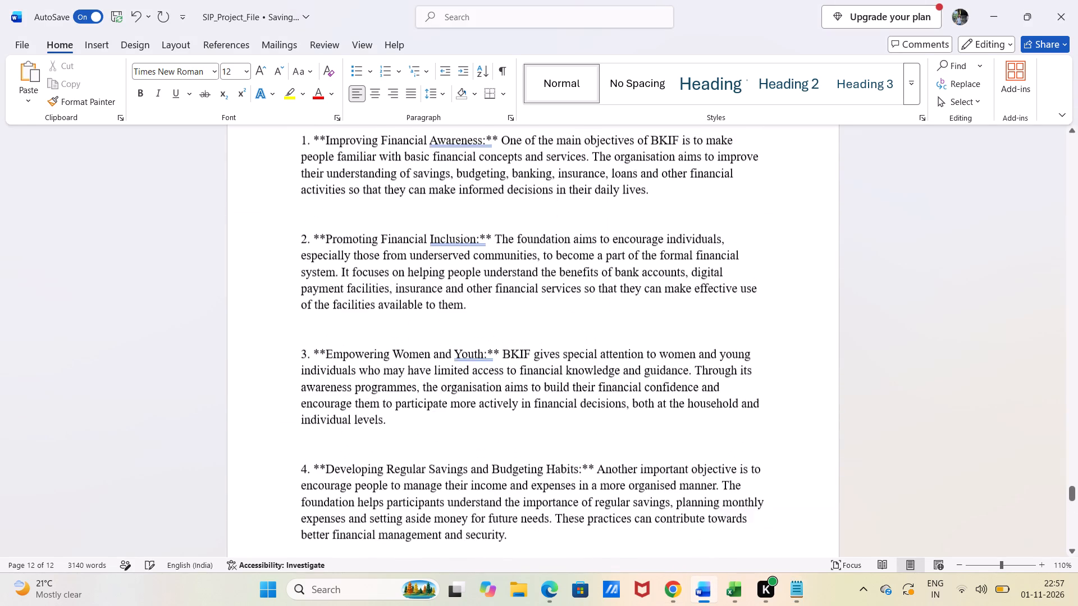
scroll(392, 348, "up", 2)
left_click(313, 452)
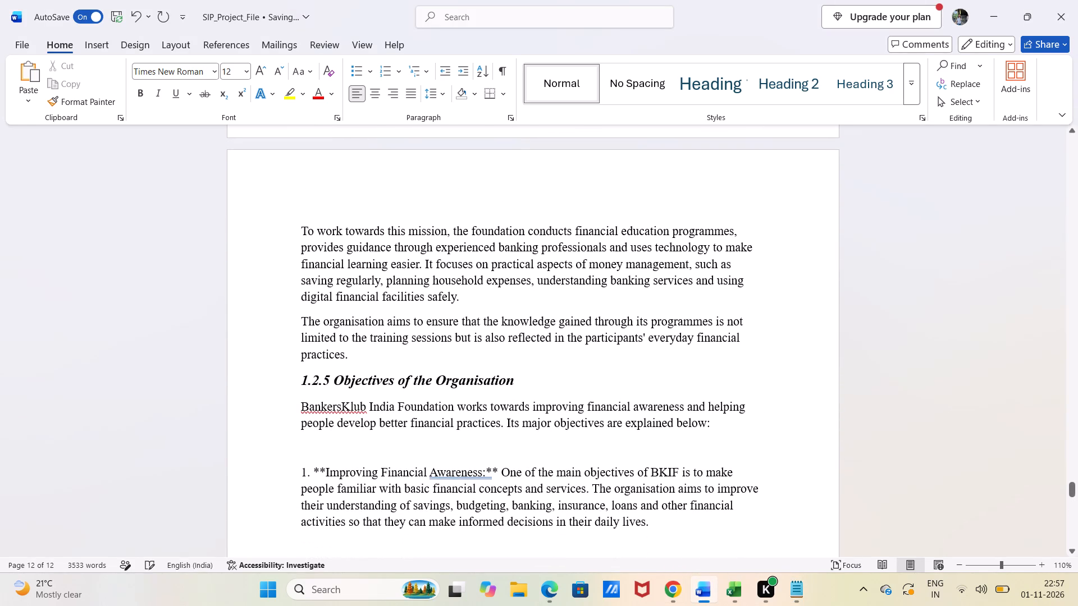
key("BackSpace")
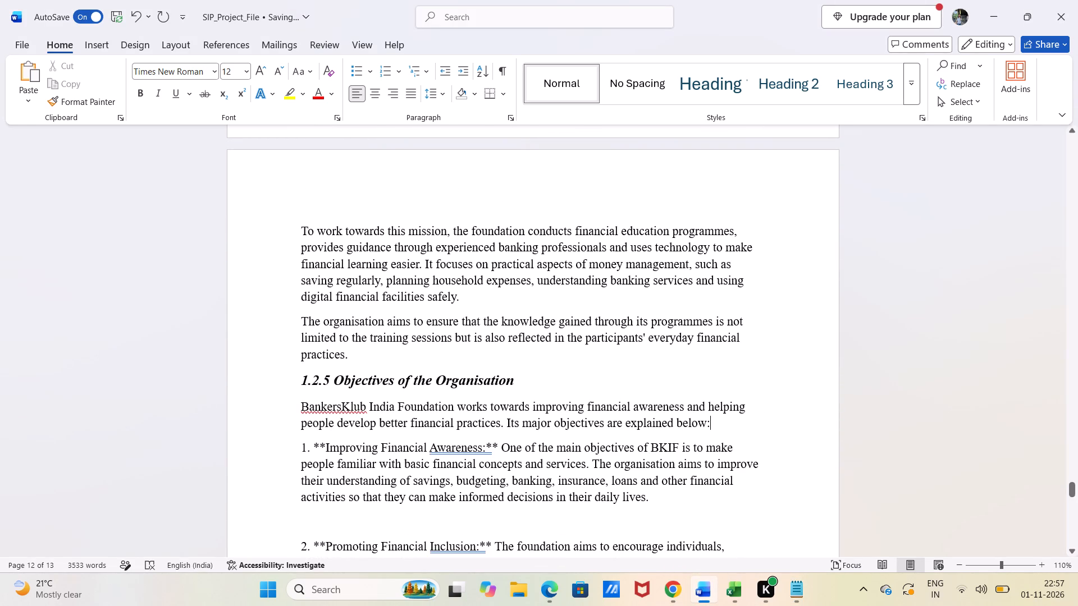
Remove the asterisks around the Improving Financial Awareness title and replace its colon with a spaced hyphen.
left_click(327, 451)
key("BackSpace")
key("BackSpace")
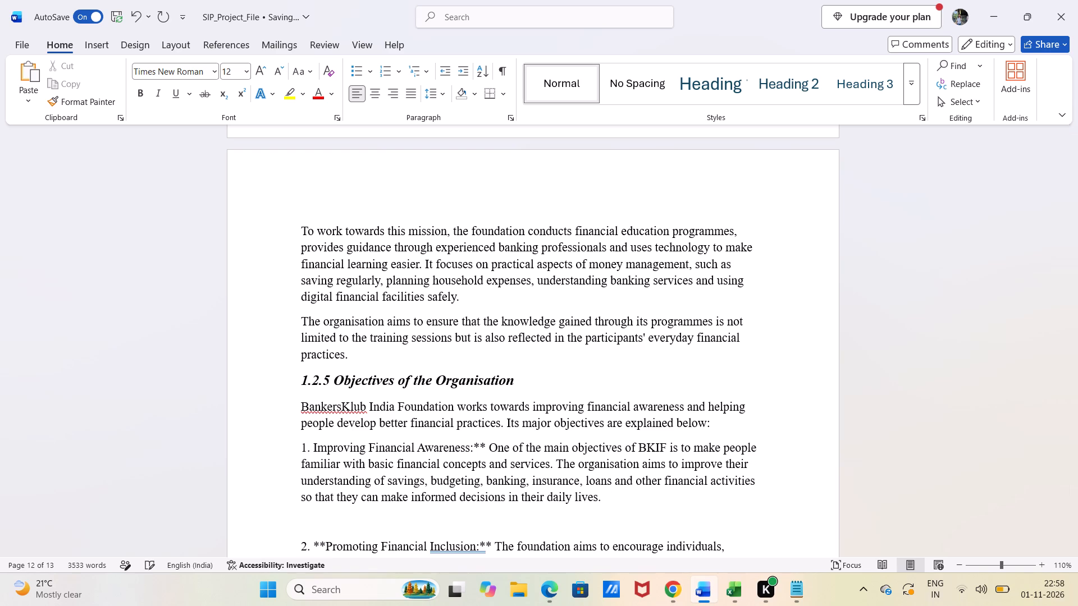
key("Right")
key("Right")
key("Right")
key("Right")
key("Right")
key("Right")
key("Right")
key("Right")
key("Right")
key("Right")
key("Right")
key("Right")
key("Right")
key("Right")
key("Right")
key("Right")
key("Right")
key("Right")
key("Right")
key("Right")
key("Right")
key("Right")
key("Right")
key("Right")
key("BackSpace")
key("BackSpace")
key("BackSpace")
key("space")
type("-")
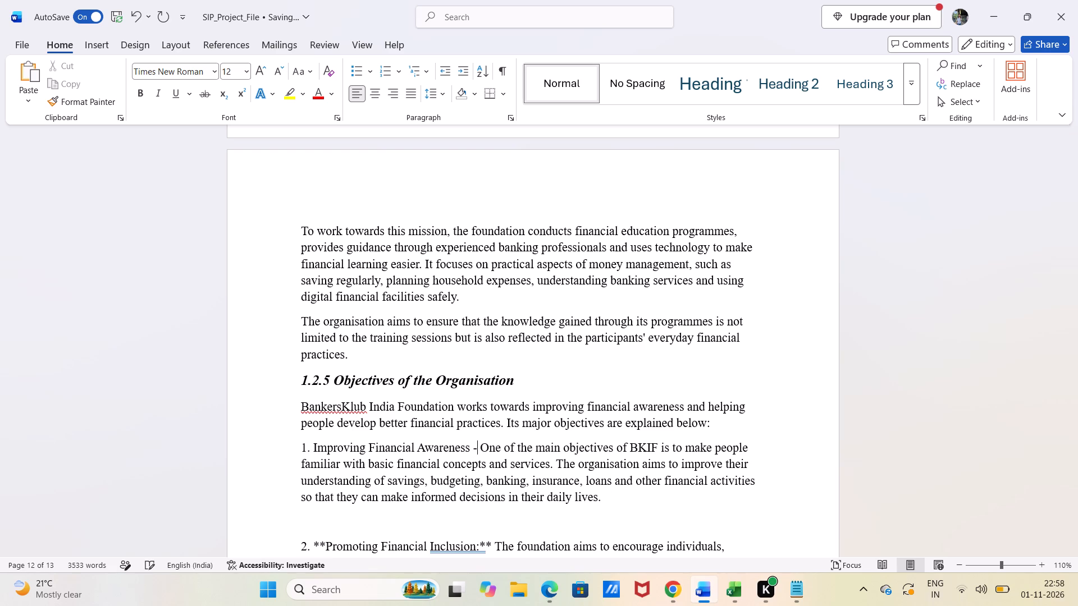
Replace the plain number before Improving Financial Awareness with automatic list numbering starting at 1.
left_click(312, 451)
key("BackSpace")
key("BackSpace")
type("1.")
key("space")
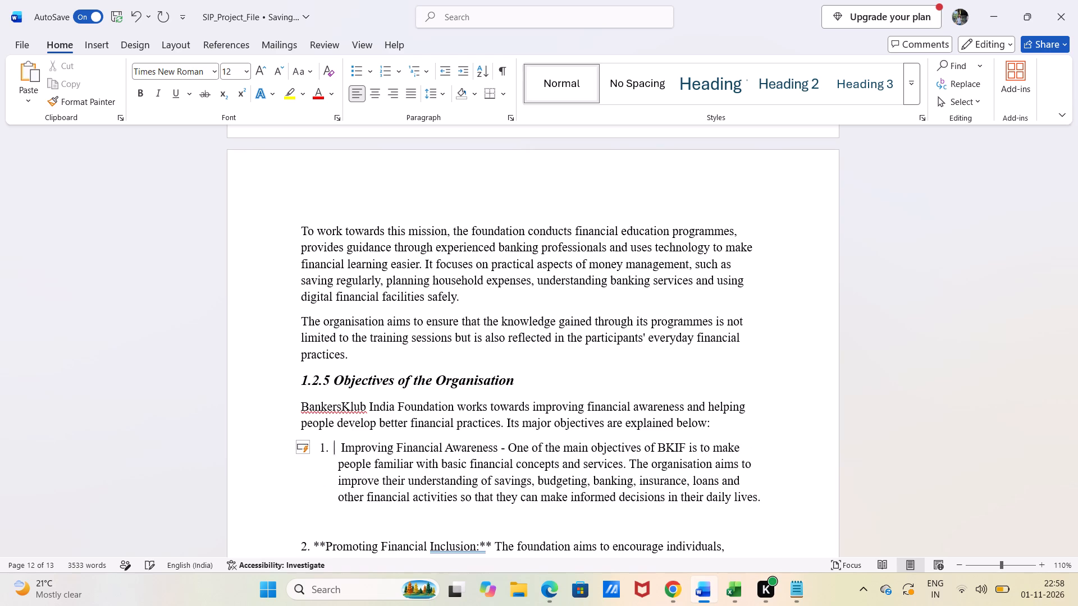
Make Promoting Financial Inclusion automatic list item 2, removing its leading asterisks, plain number and the empty line above.
scroll(308, 499, "down", 1)
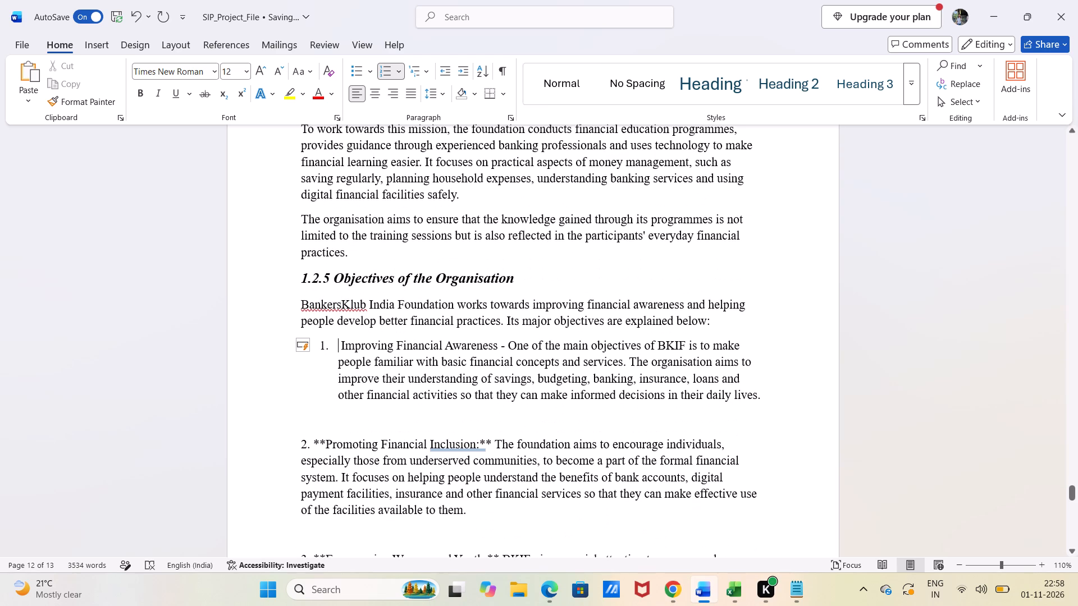
left_click(325, 442)
key("BackSpace")
key("BackSpace")
key("BackSpace")
key("BackSpace")
key("BackSpace")
key("BackSpace")
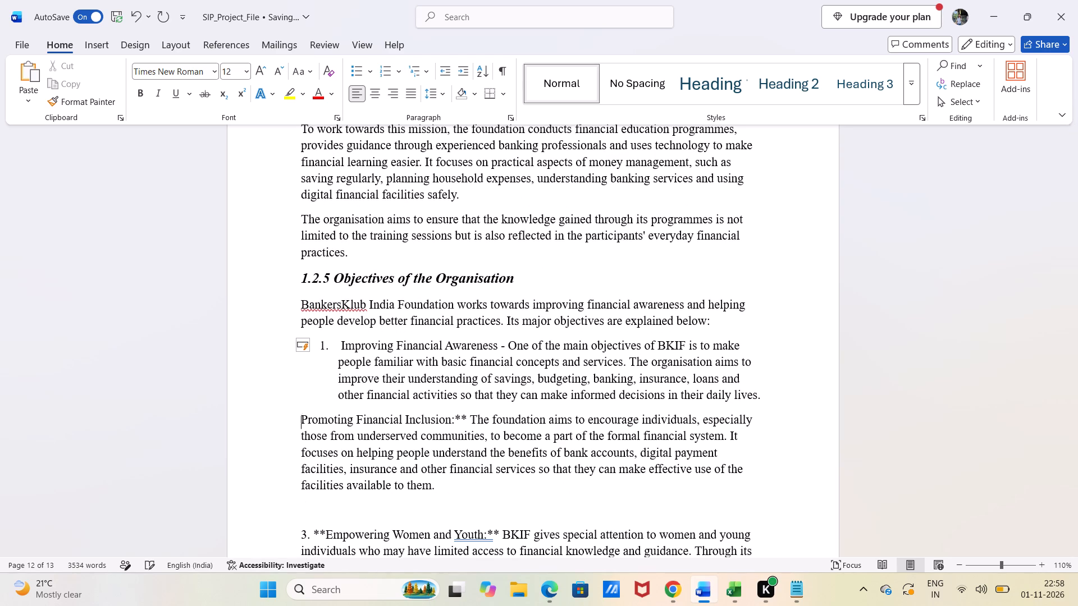
type("2.")
key("space")
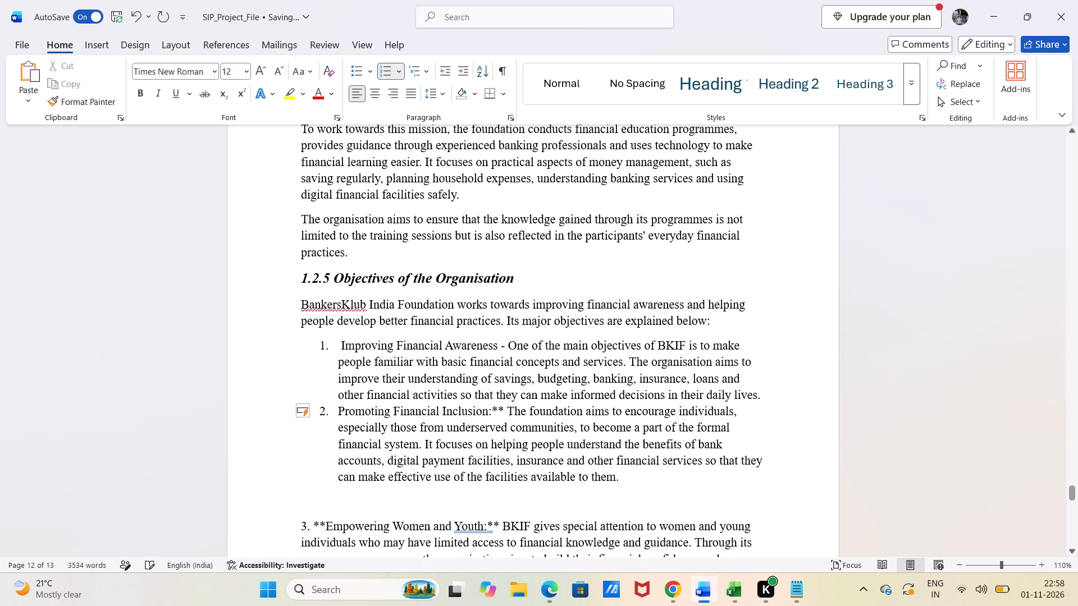
Replace the colon and asterisks after the Promoting Financial Inclusion title with a hyphen.
left_click(507, 410)
key("BackSpace")
key("BackSpace")
key("BackSpace")
key("BackSpace")
key("space")
type("-")
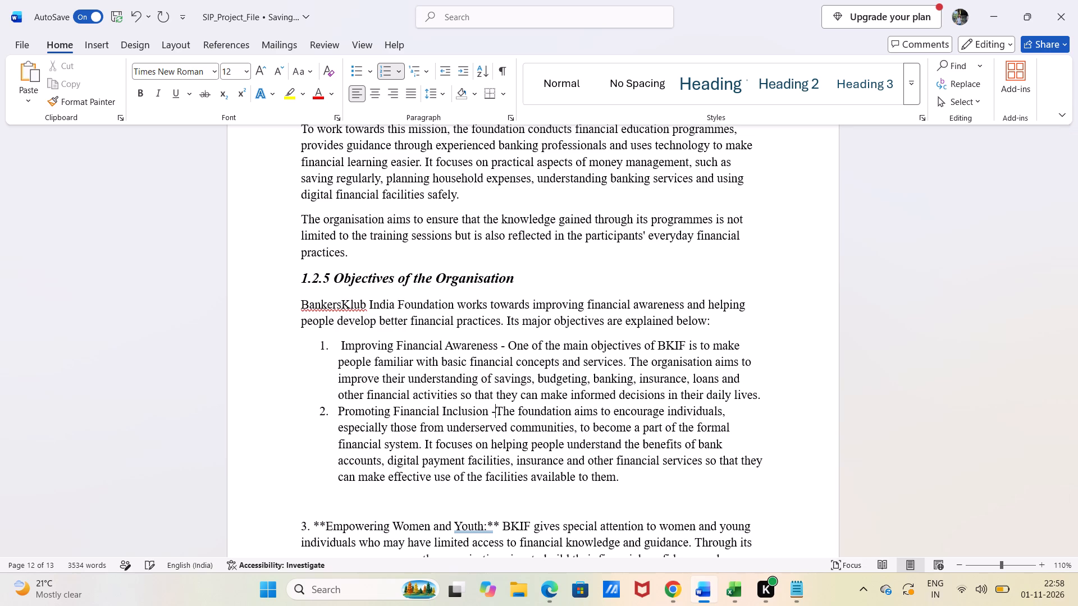
Make Empowering Women and Youth automatic list item 3, removing its leading asterisks, plain number and the empty line above.
scroll(454, 428, "down", 1)
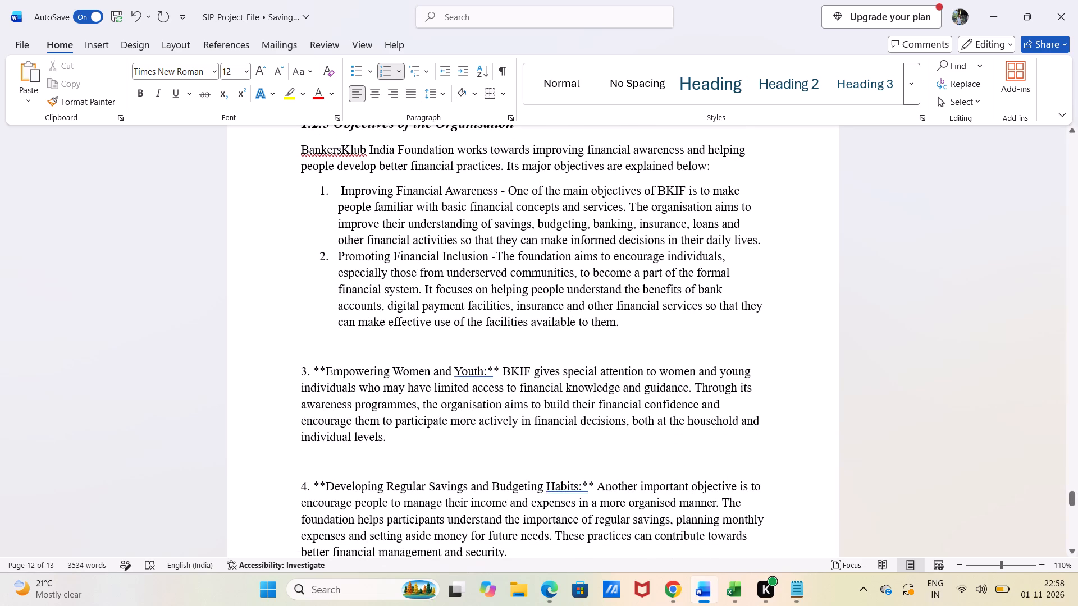
left_click(326, 373)
key("BackSpace")
key("BackSpace")
key("BackSpace")
key("BackSpace")
key("BackSpace")
key("BackSpace")
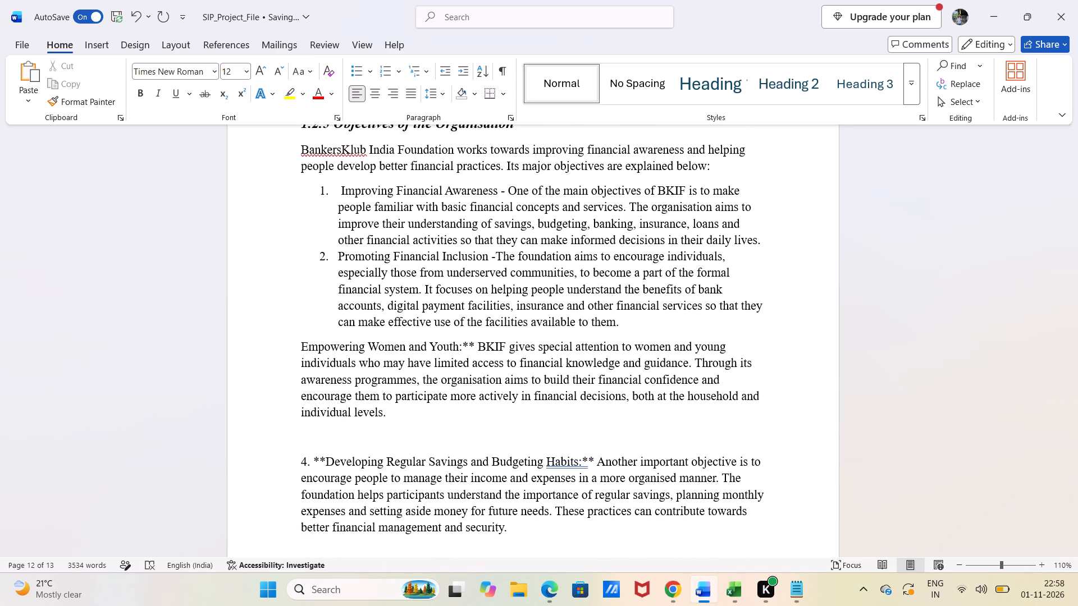
type("3.")
key("space")
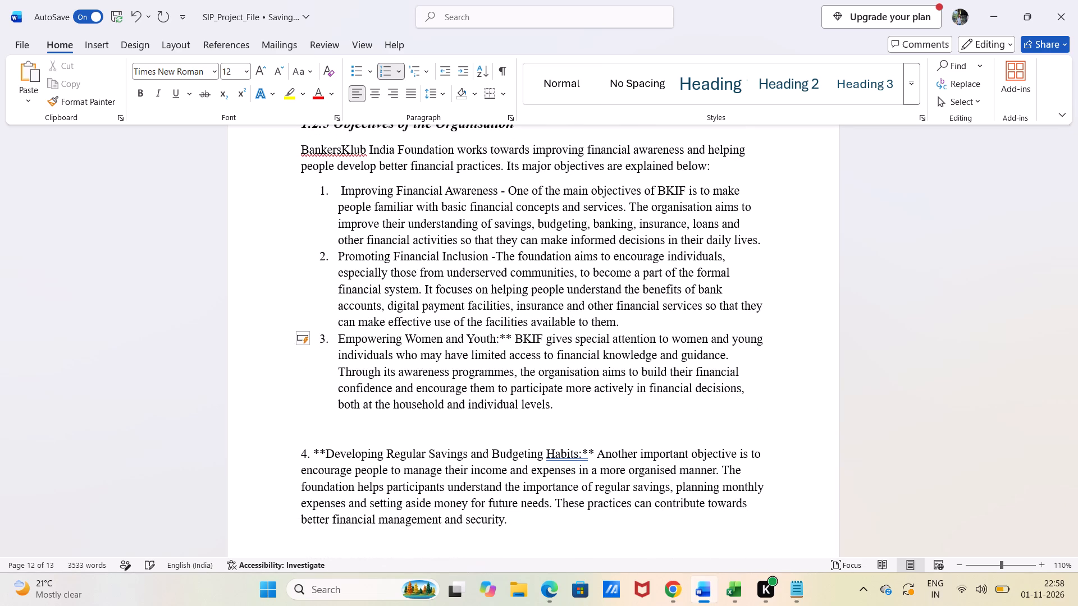
Replace the colon and asterisks after the Empowering Women and Youth title with a spaced hyphen.
left_click(510, 338)
key("BackSpace")
key("BackSpace")
key("BackSpace")
key("space")
type("-")
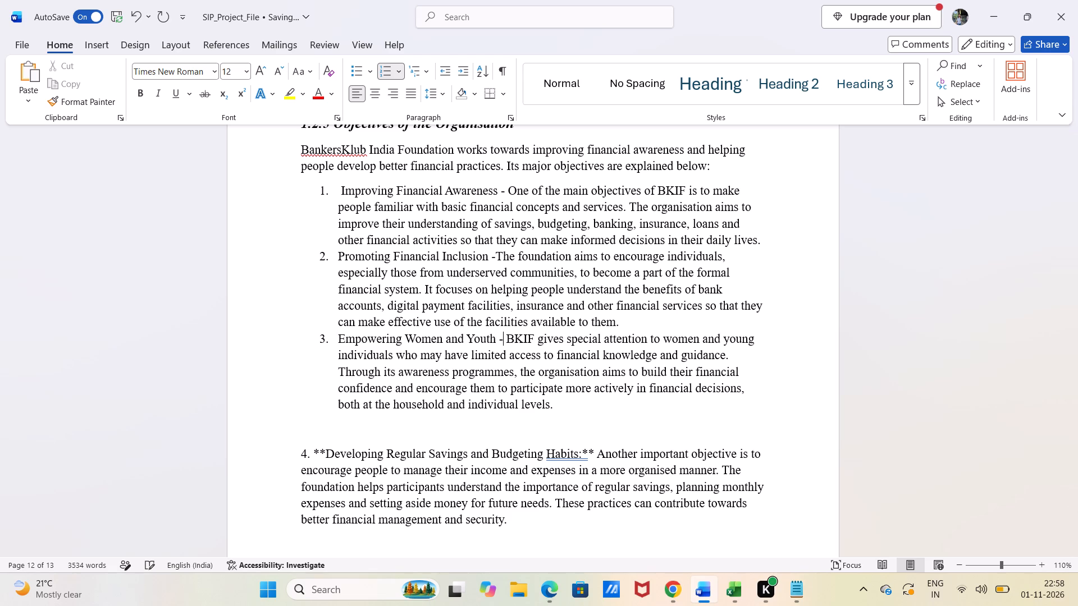
Make Developing Regular Savings and Budgeting Habits automatic list item 4, removing its leading asterisks, plain number and the empty line above.
left_click(326, 455)
key("BackSpace")
key("BackSpace")
key("BackSpace")
key("BackSpace")
key("BackSpace")
key("BackSpace")
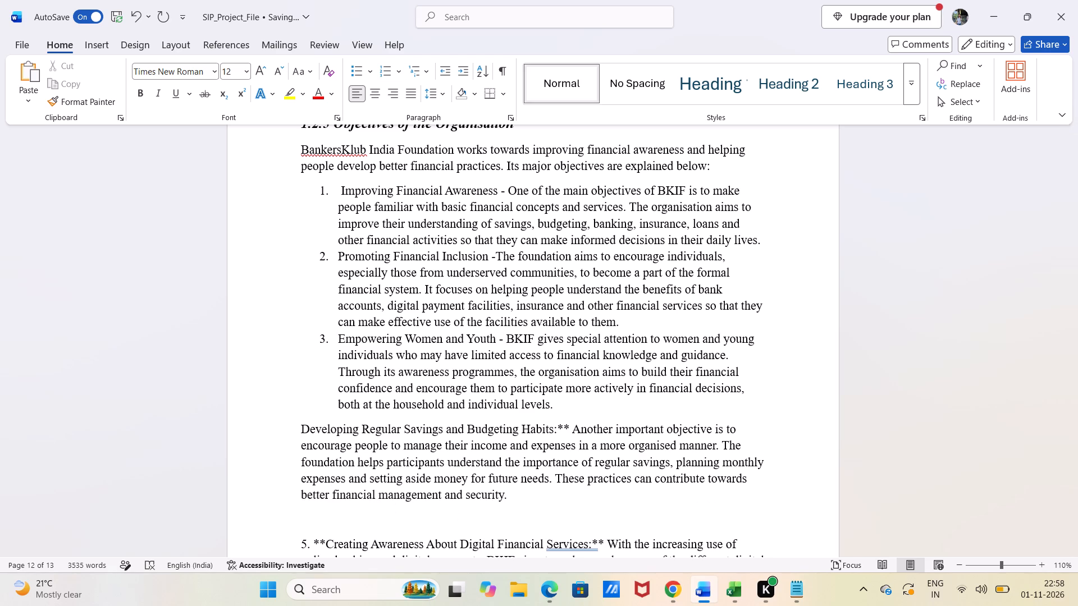
type("4.")
key("space")
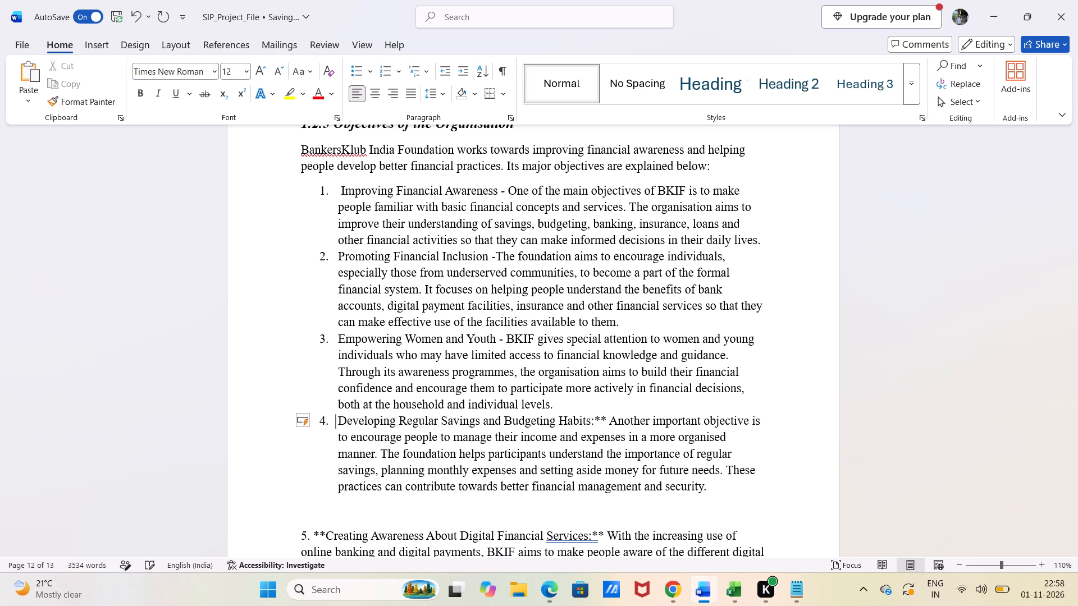
Replace the colon and asterisks after the Developing Regular Savings and Budgeting Habits title with a spaced hyphen.
left_click(604, 419)
key("BackSpace")
key("BackSpace")
key("BackSpace")
key("space")
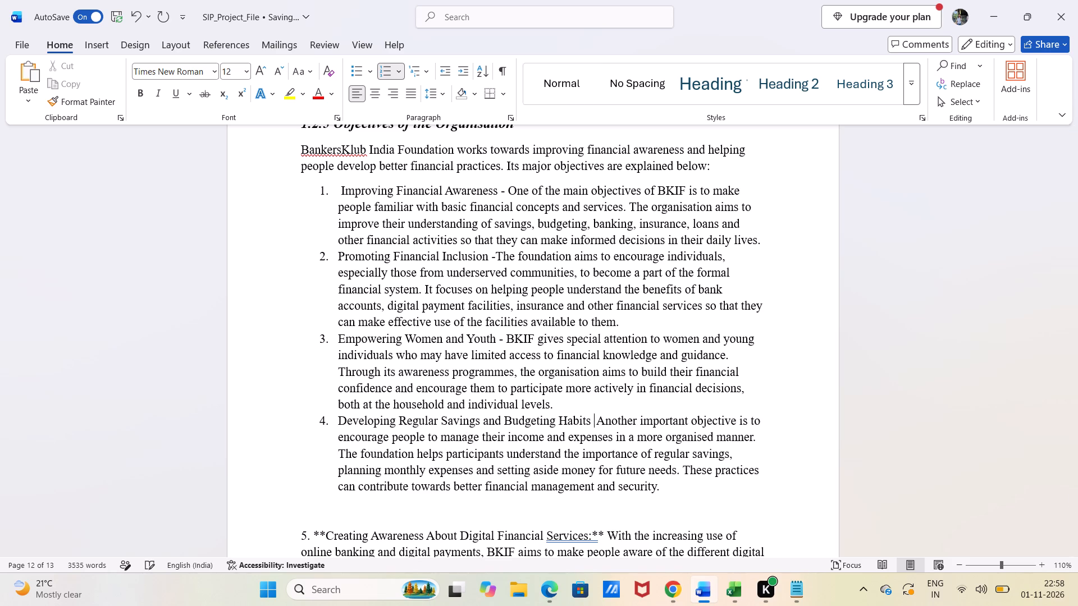
key("minus")
Make Creating Awareness About Digital Financial Services automatic list item 5, removing its leading asterisks, plain number and the empty line above.
scroll(582, 460, "down", 1)
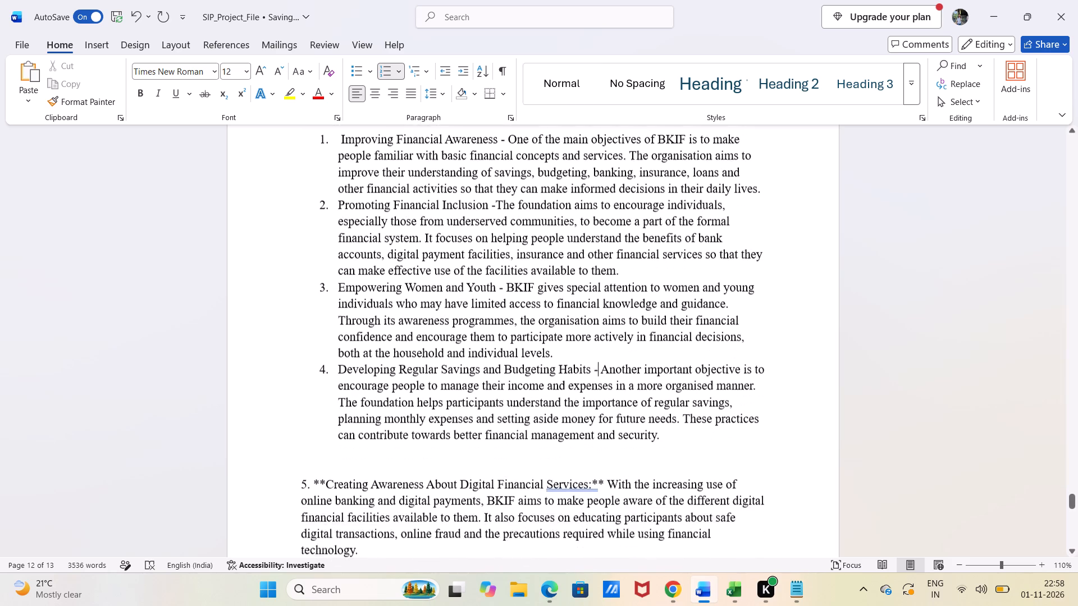
scroll(582, 460, "down", 1)
left_click(327, 451)
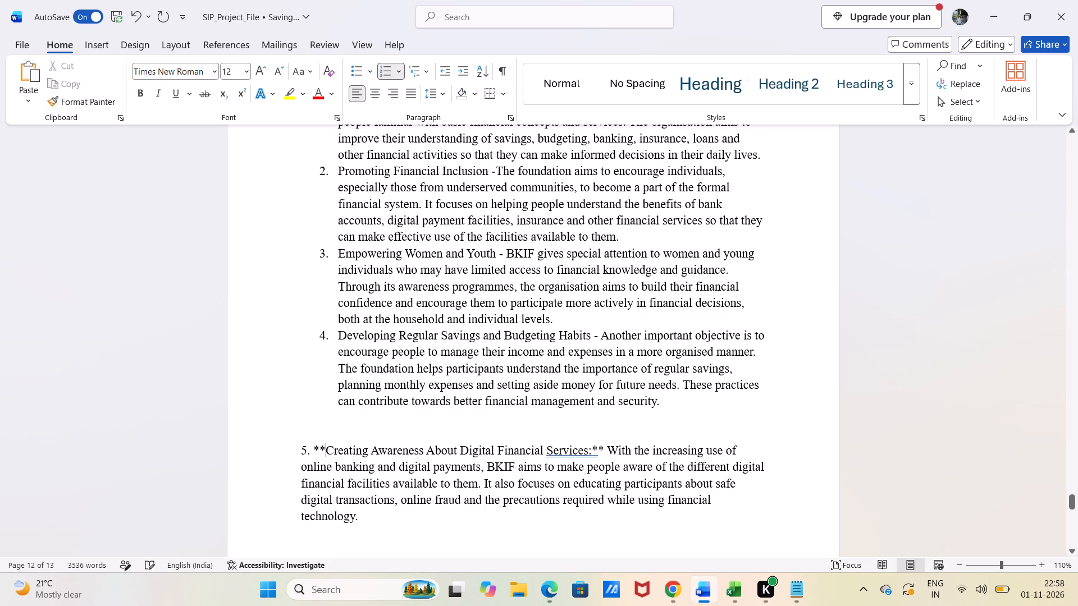
key("BackSpace")
key("BackSpace")
key("BackSpace")
key("BackSpace")
key("BackSpace")
key("BackSpace")
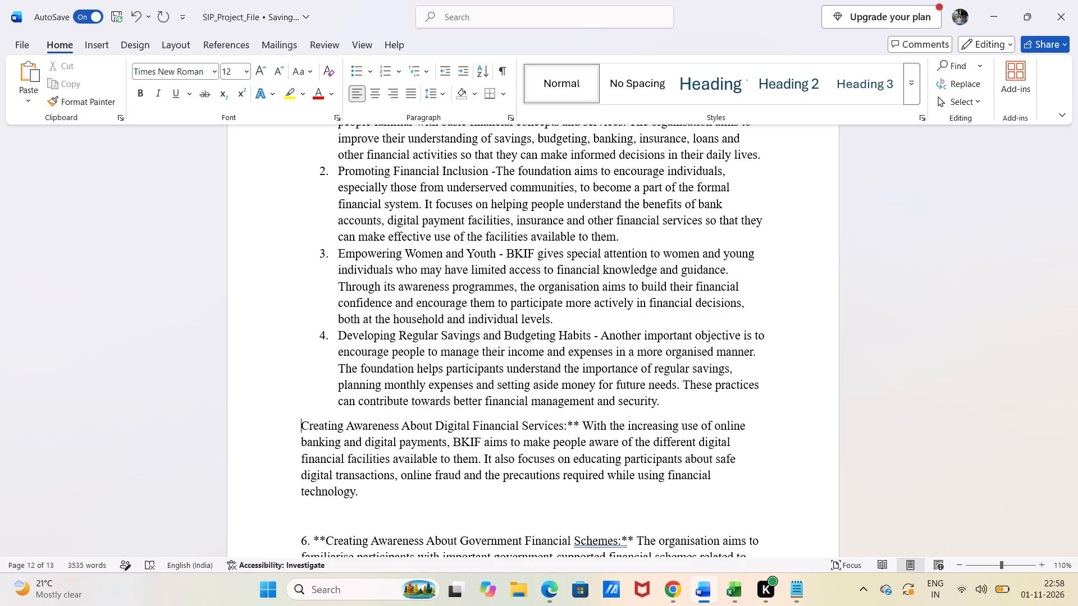
type("5.")
key("space")
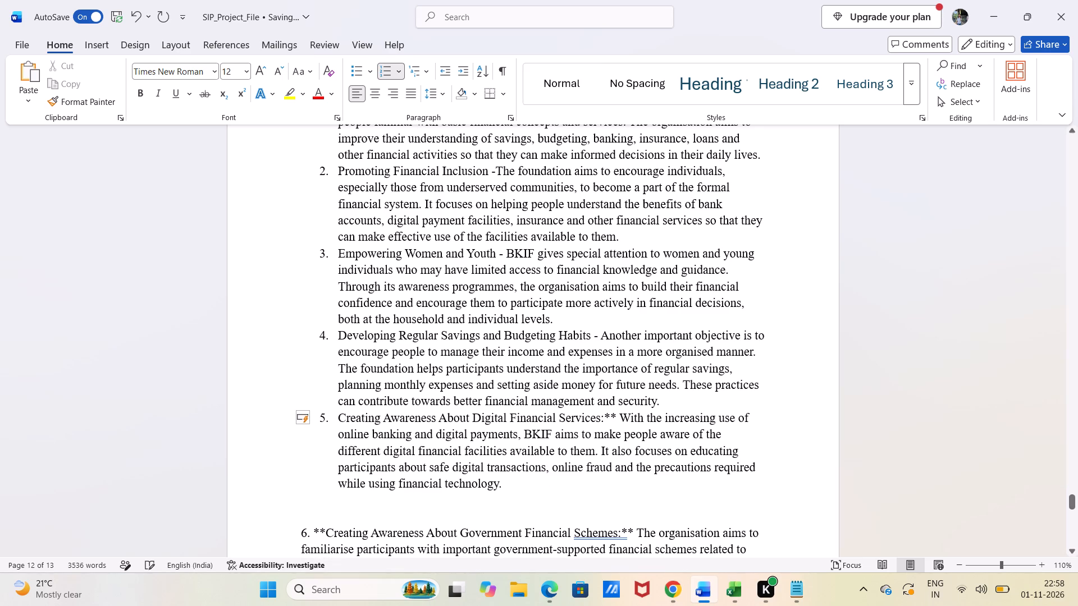
Replace the colon and asterisks after the Creating Awareness About Digital Financial Services title with a spaced hyphen.
left_click(616, 416)
key("BackSpace")
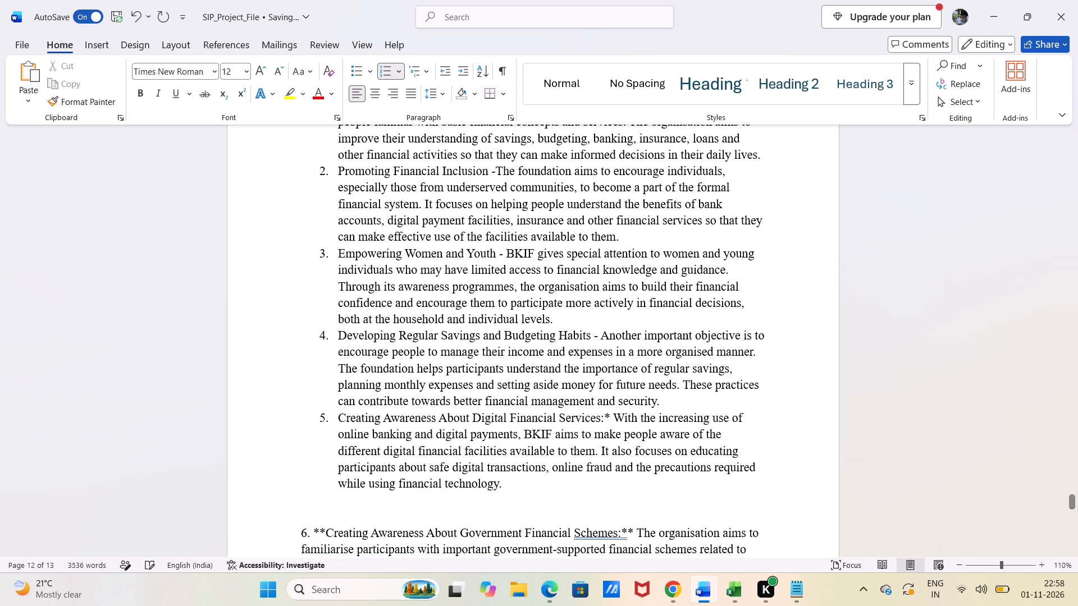
key("BackSpace")
key("BackSpace")
key("space")
type("-")
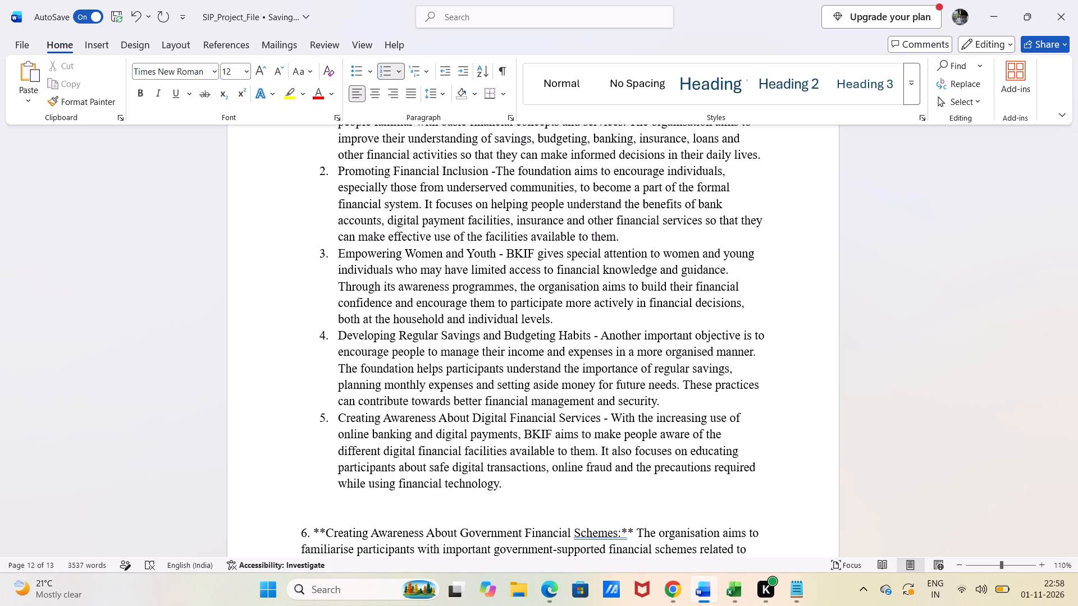
Make Creating Awareness About Government Financial Schemes automatic list item 6, removing its leading asterisks, plain number and the empty line above.
scroll(436, 467, "down", 1)
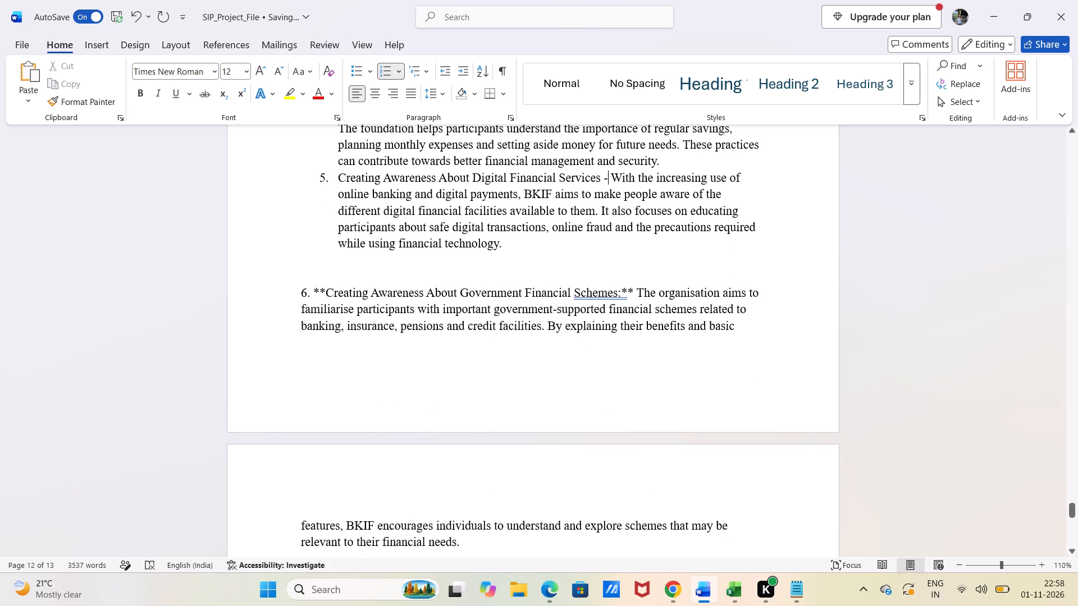
left_click(328, 292)
key("BackSpace")
key("BackSpace")
key("BackSpace")
key("BackSpace")
key("BackSpace")
key("BackSpace")
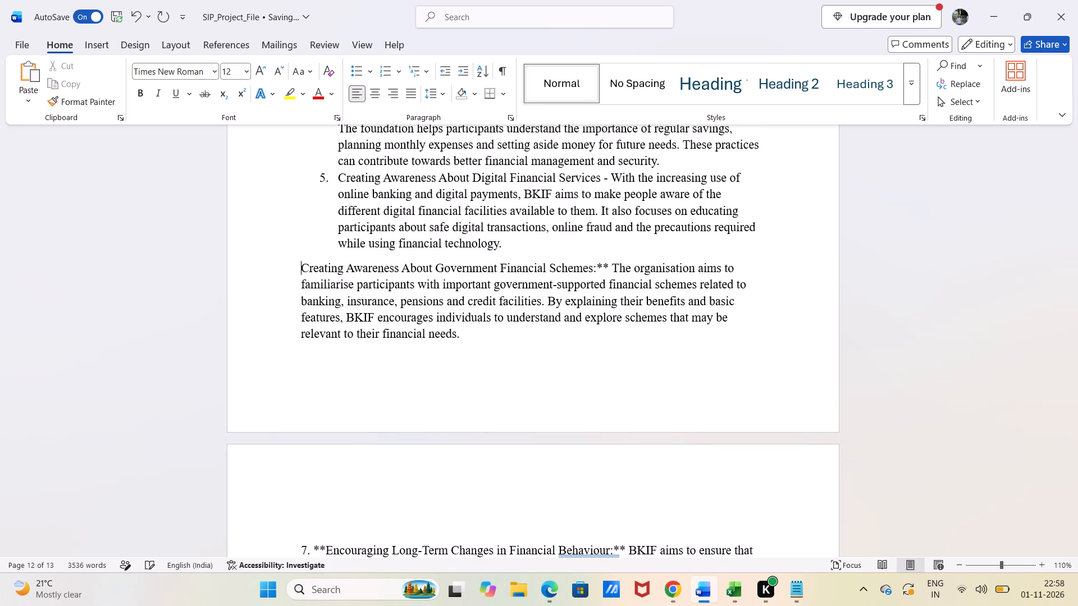
type("6.")
key("space")
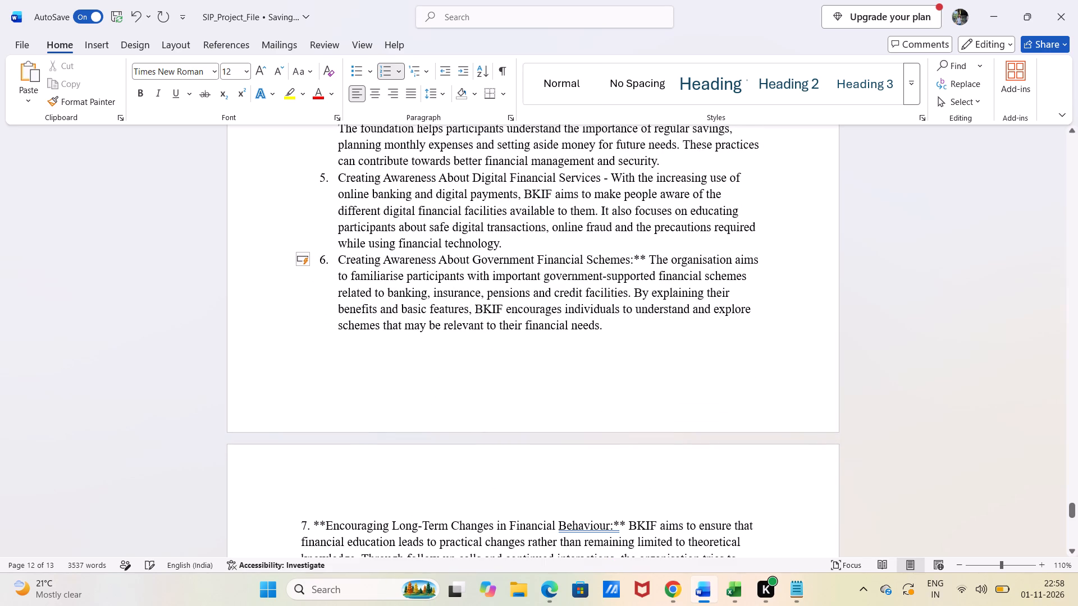
Replace the colon and asterisks after the Creating Awareness About Government Financial Schemes title with a spaced hyphen.
left_click(649, 259)
key("BackSpace")
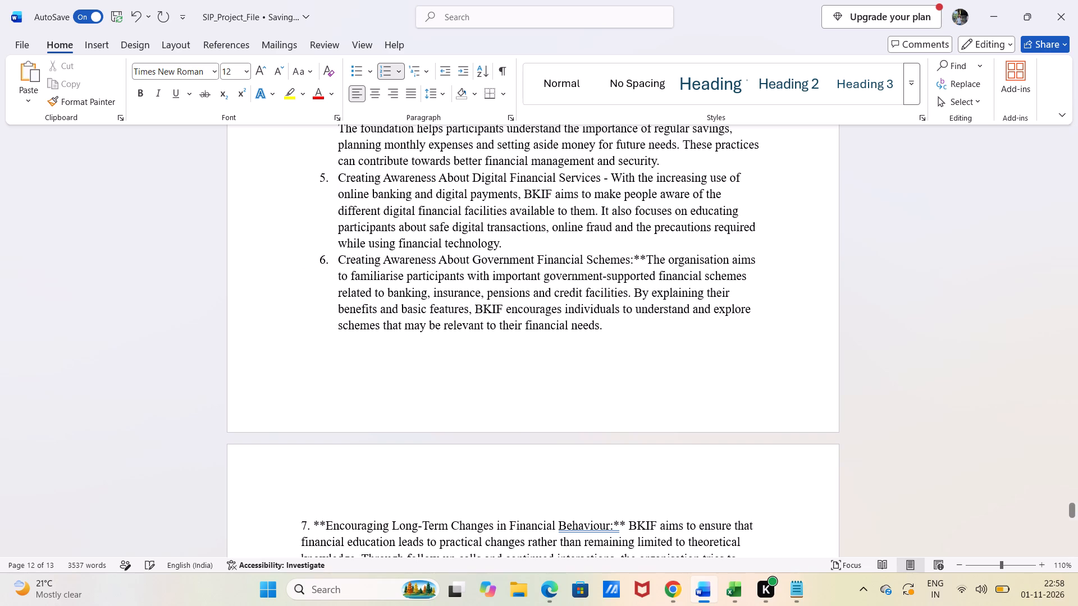
key("BackSpace")
key("BackSpace")
key("BackSpace")
key("space")
type("-")
key("space")
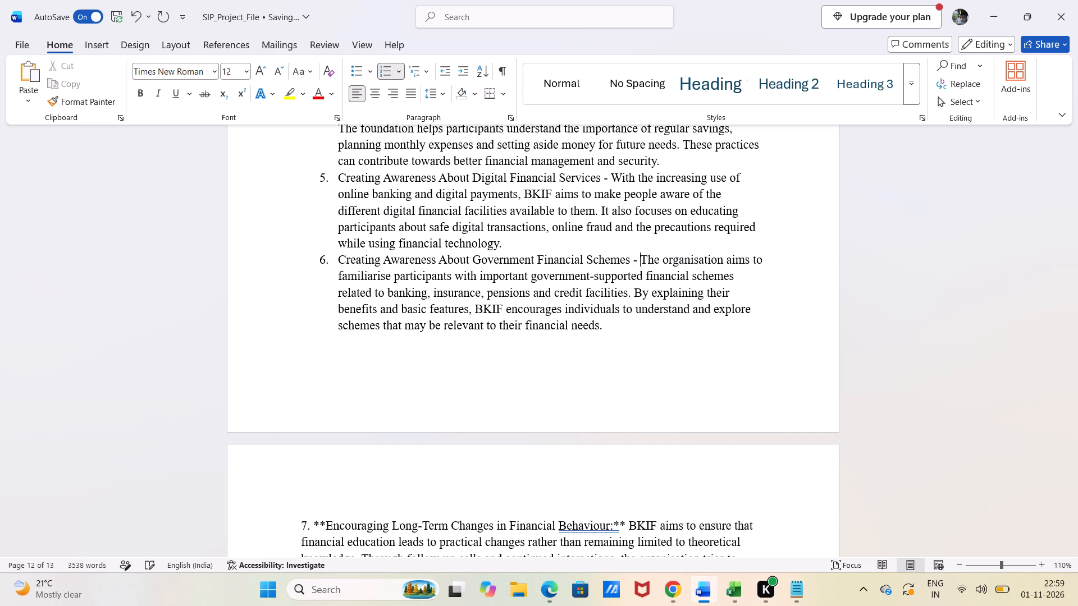
Make Encouraging Long-Term Changes in Financial Behaviour automatic list item 7, removing its leading asterisks and plain number.
scroll(491, 300, "down", 1)
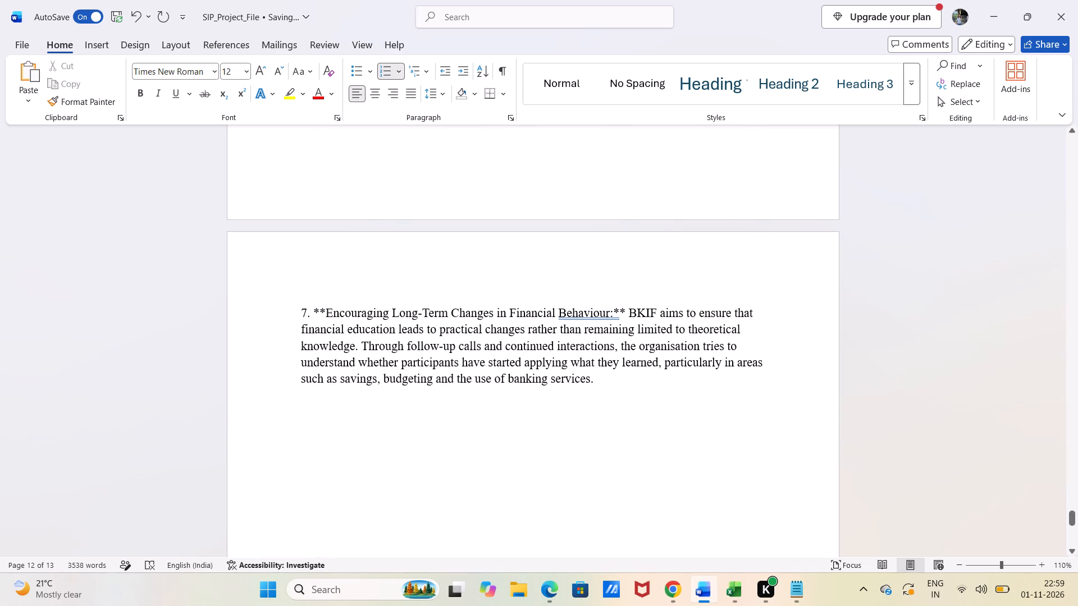
left_click(326, 311)
key("BackSpace")
key("BackSpace")
key("BackSpace")
key("BackSpace")
key("BackSpace")
key("BackSpace")
key("BackSpace")
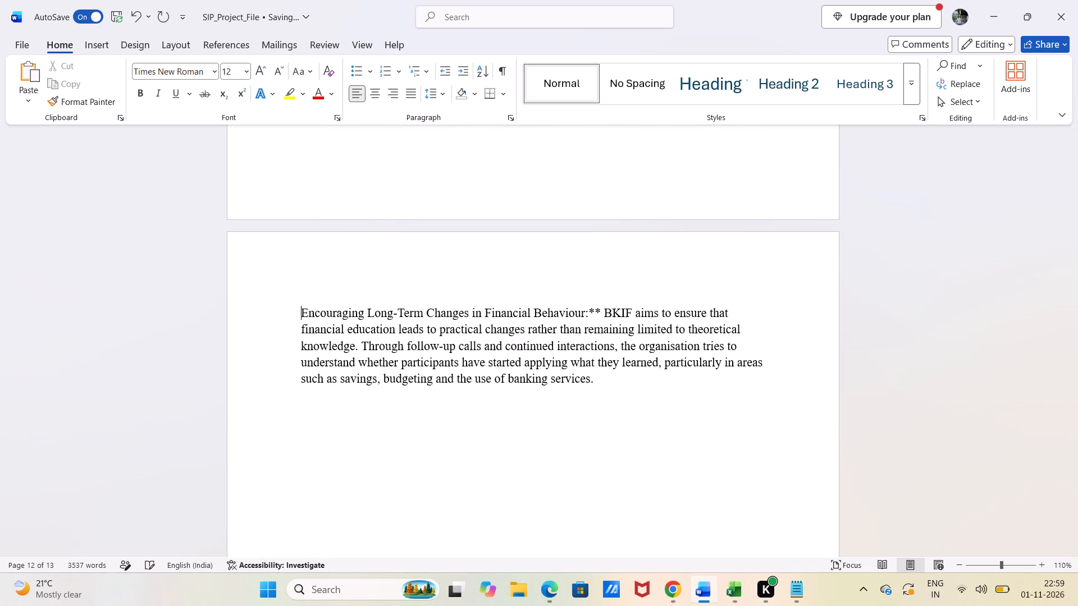
key("Return")
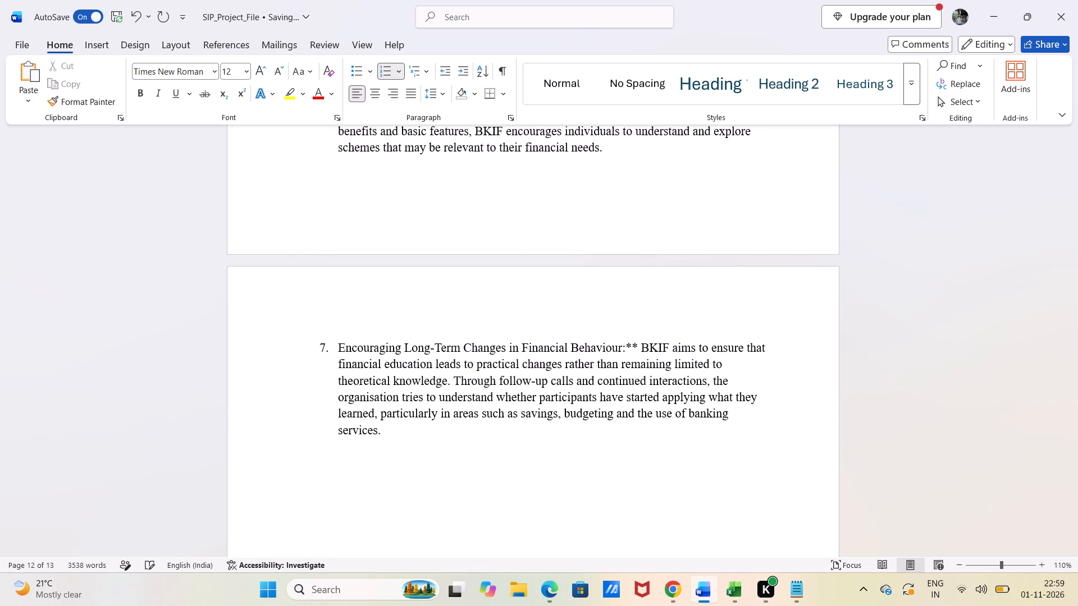
Replace the colon and asterisks after the Encouraging Long-Term Changes in Financial Behaviour title with a spaced hyphen.
left_click(638, 347)
key("BackSpace")
key("BackSpace")
key("BackSpace")
key("space")
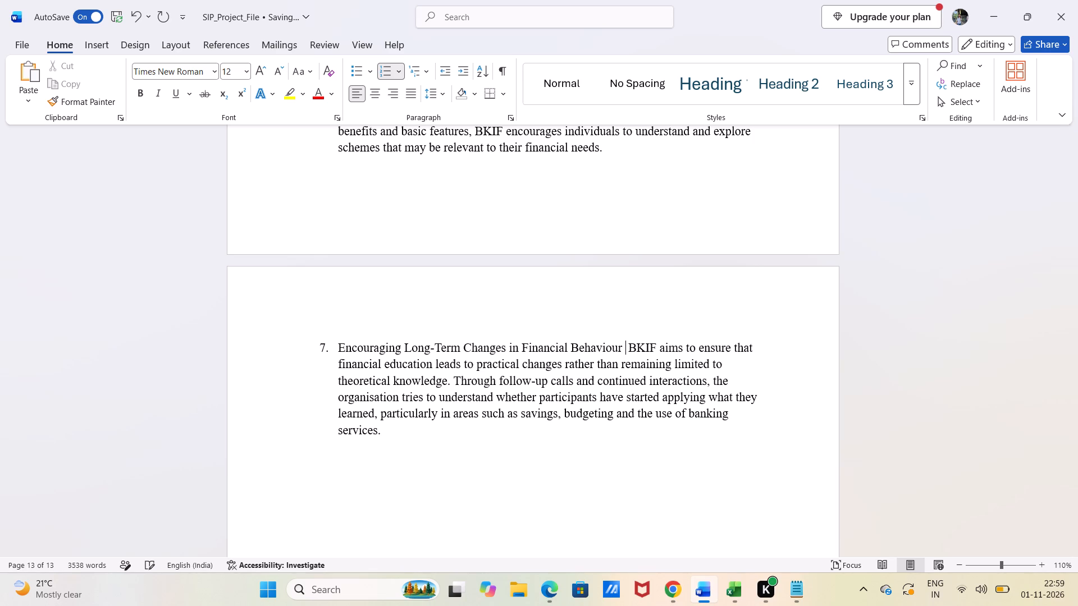
type("-")
Set the line spacing of objectives 1 to 6 in section 1.2.5 to 1.5.
scroll(627, 294, "up", 3)
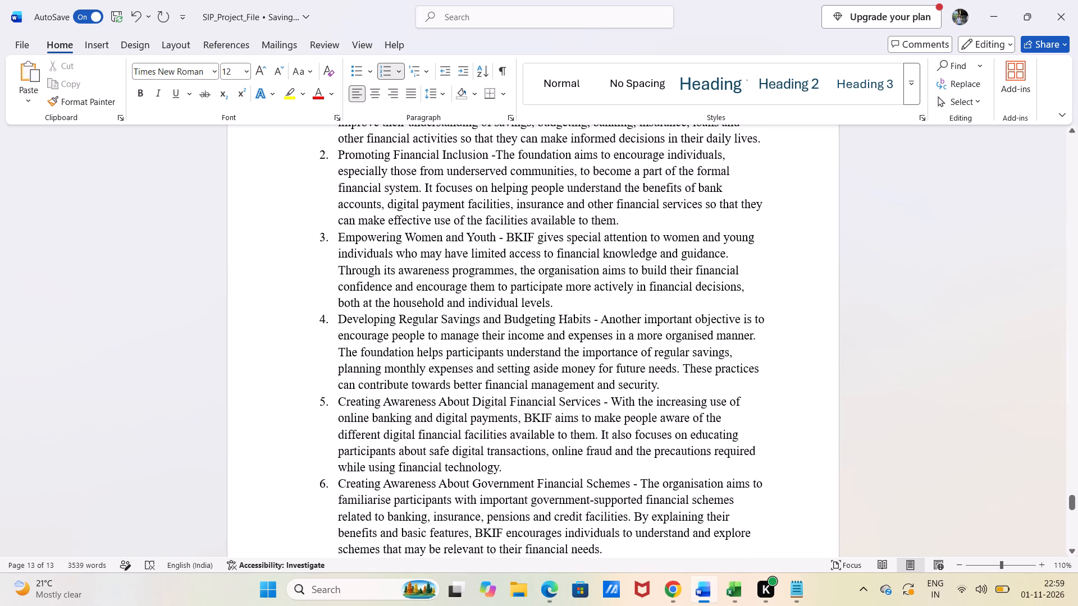
scroll(627, 294, "up", 1)
scroll(403, 172, "up", 1)
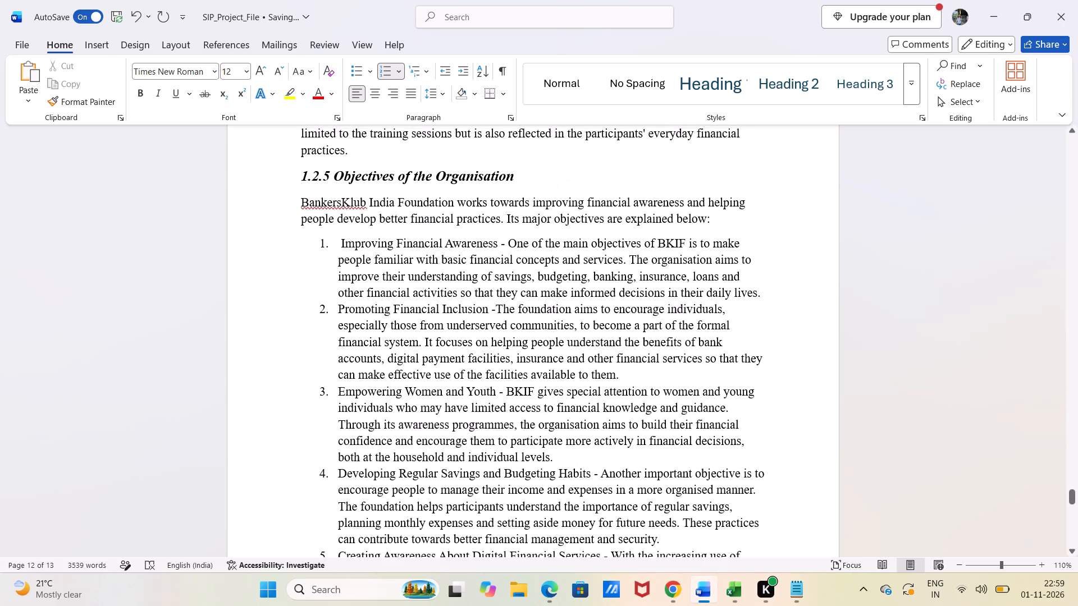
left_click_drag(340, 242, 579, 542)
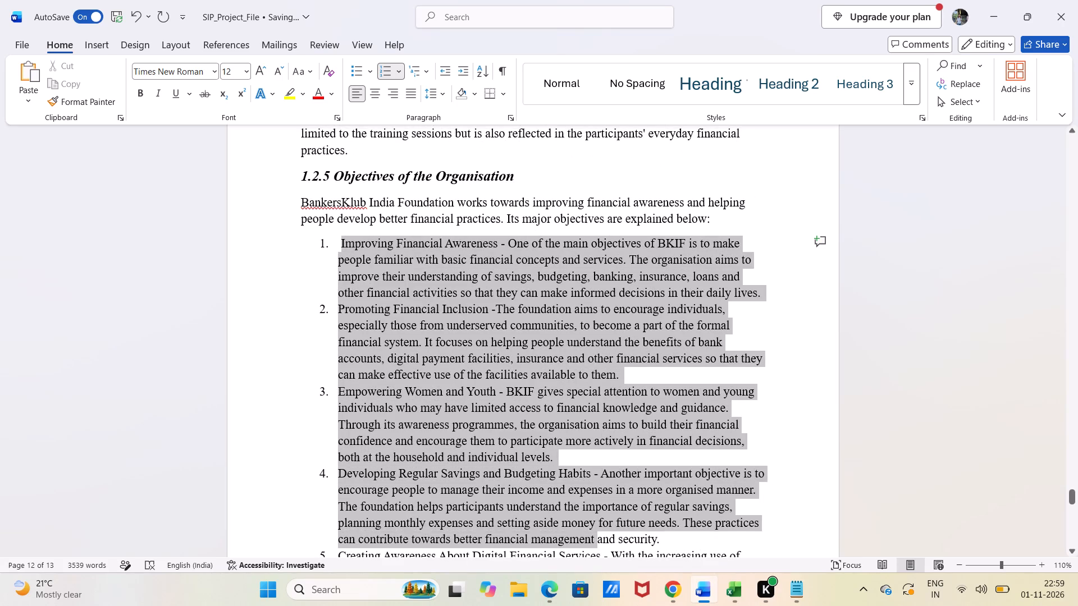
left_click_drag(579, 542, 605, 523)
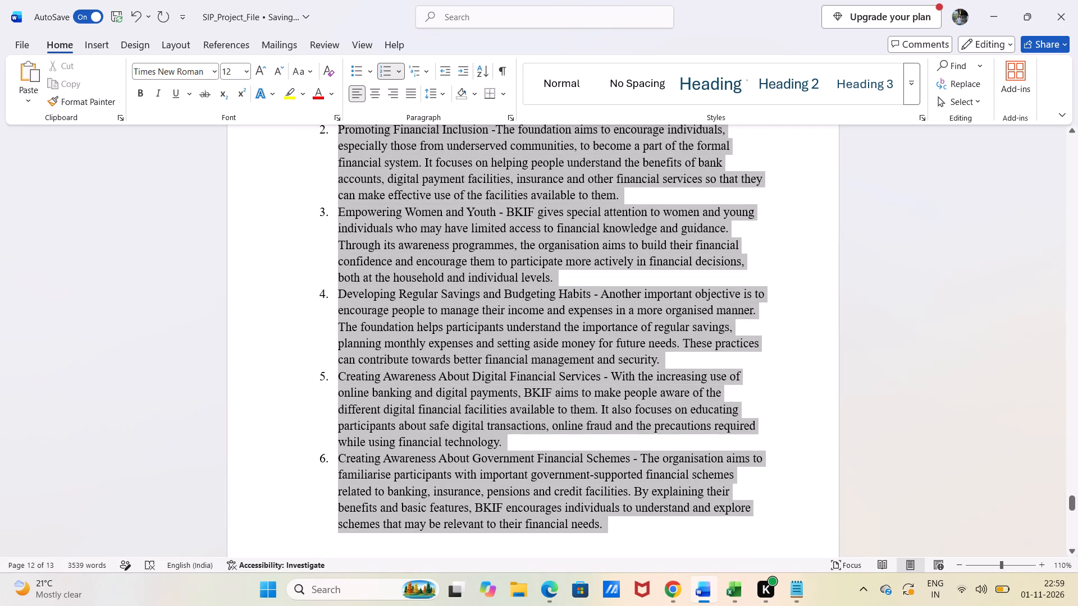
left_click_drag(605, 523, 605, 524)
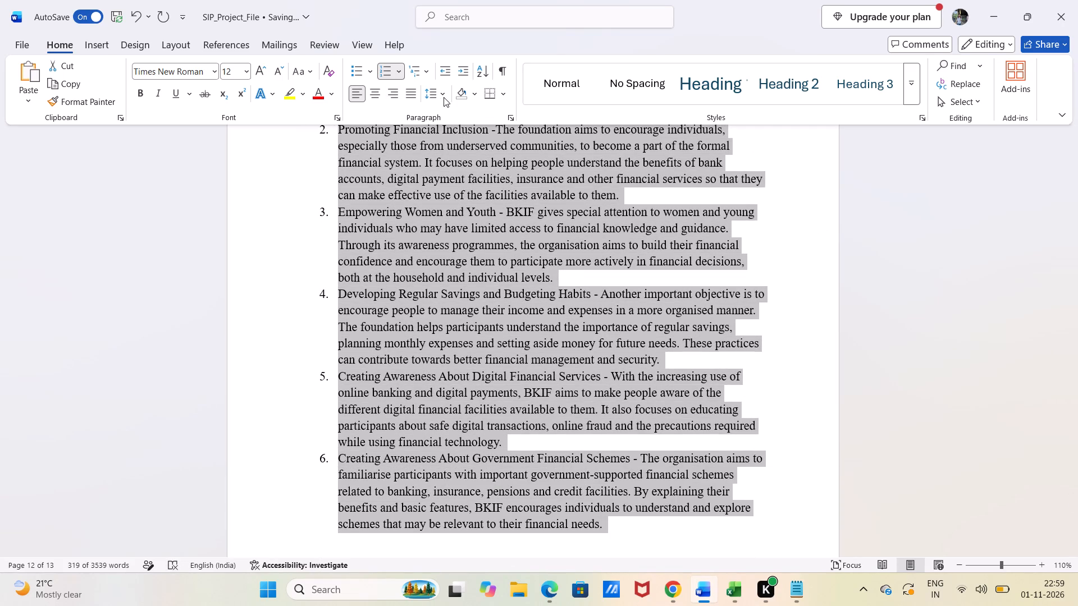
left_click(444, 97)
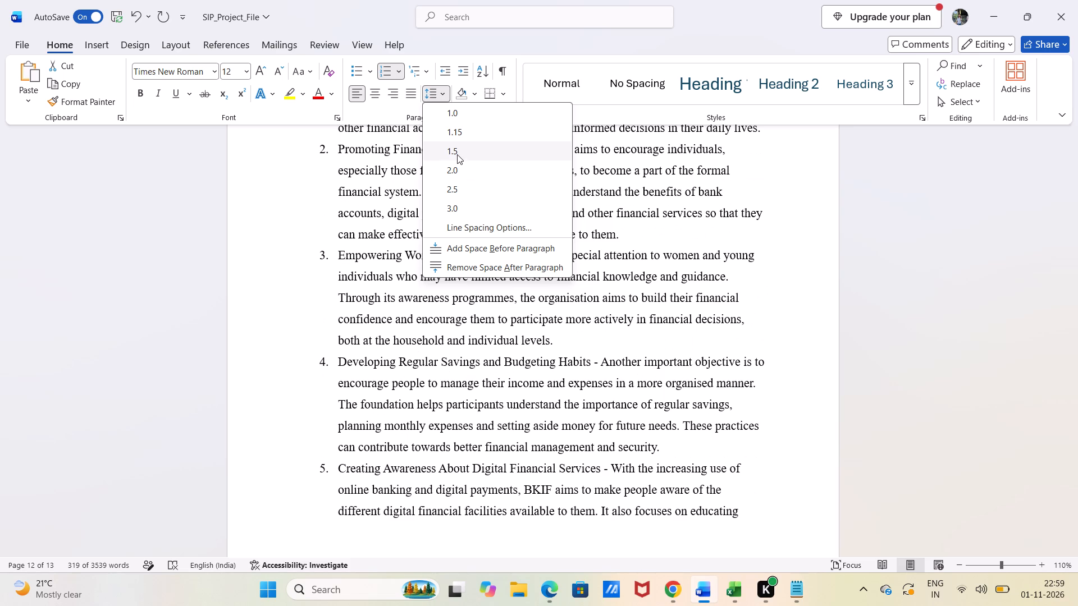
left_click(457, 154)
left_click(143, 368)
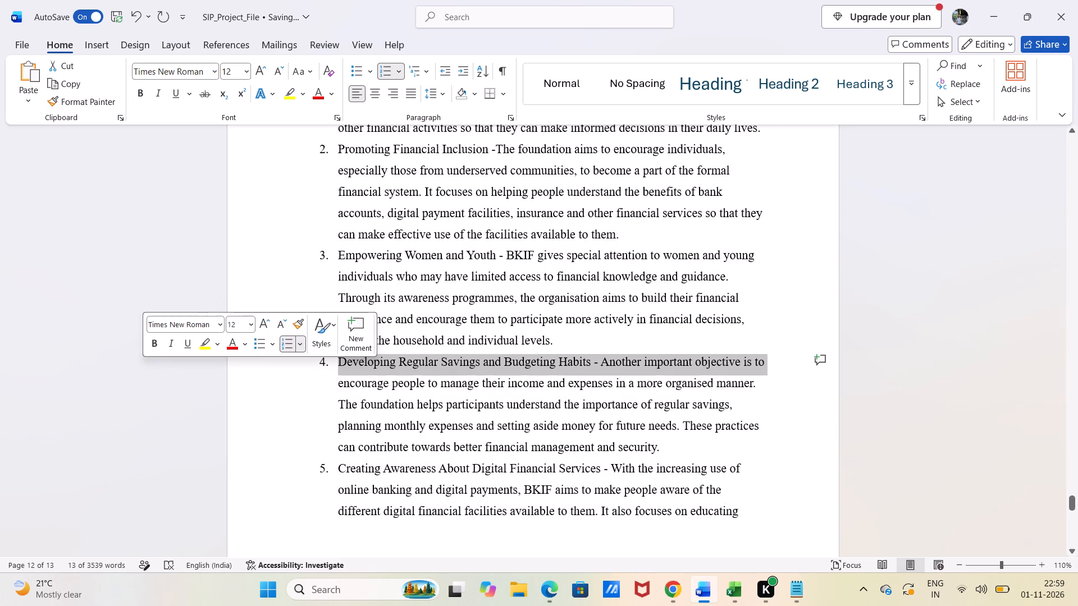
left_click(275, 435)
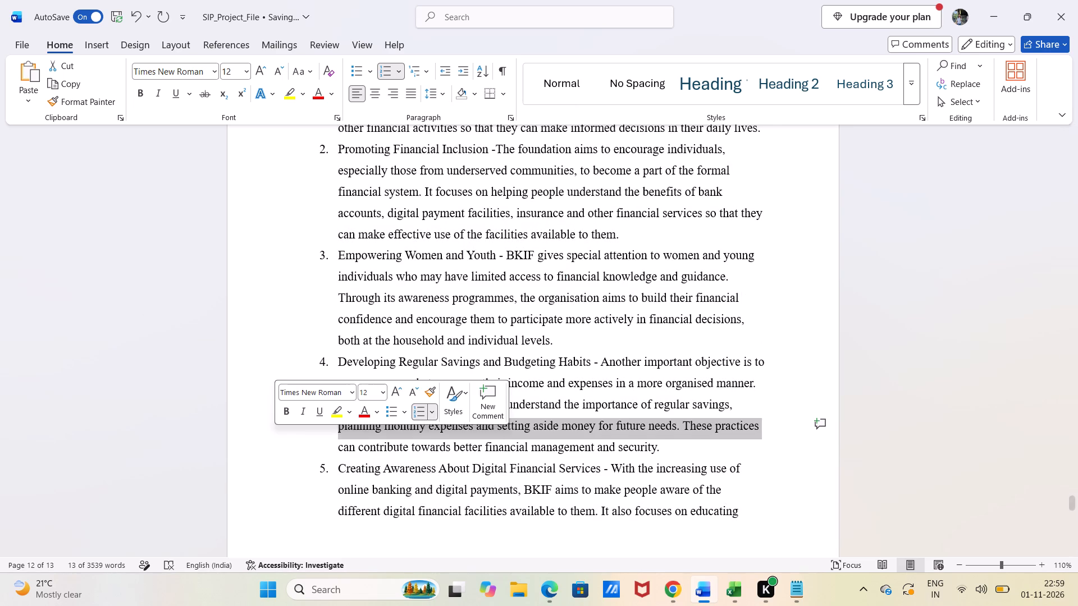
Apply 1.5 line spacing from the first paragraph of section 1.1.1 through the Insurance Services item in section 1.1.2.
scroll(517, 236, "up", 2)
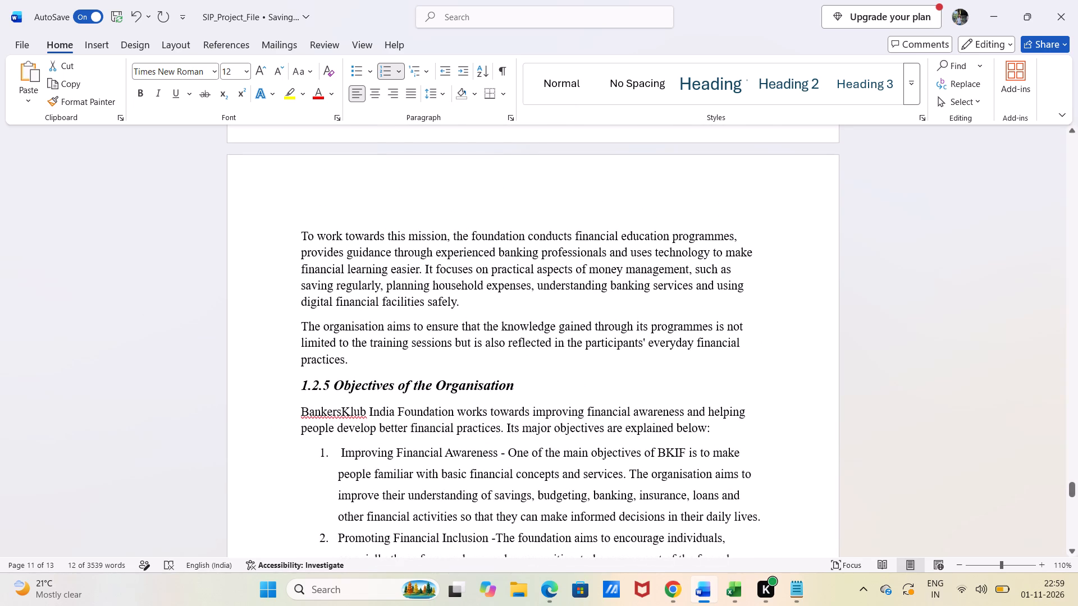
scroll(517, 236, "up", 19)
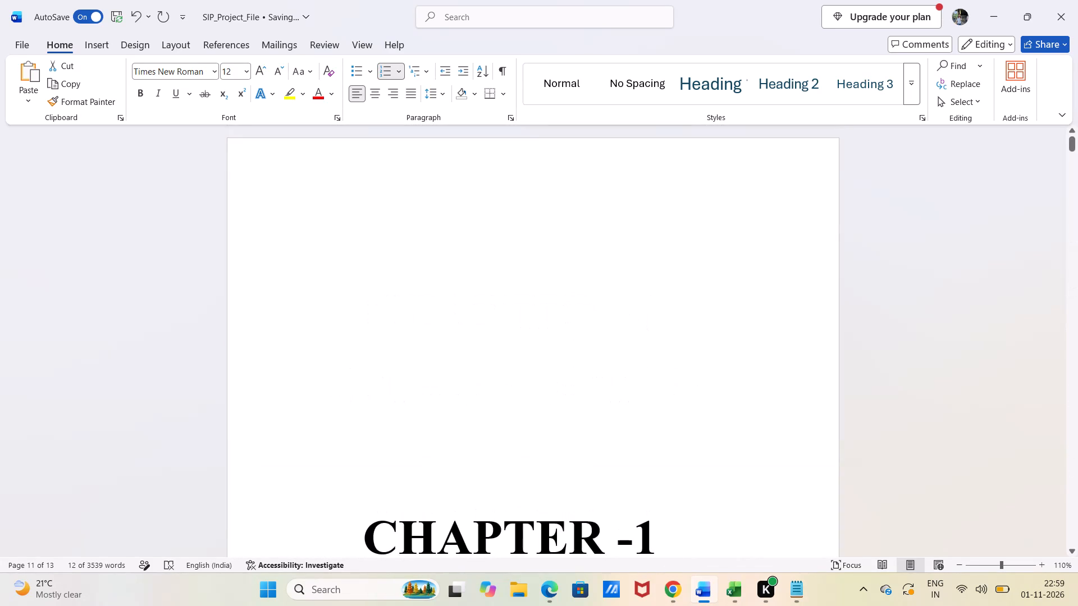
scroll(517, 236, "up", 6)
scroll(517, 236, "down", 4)
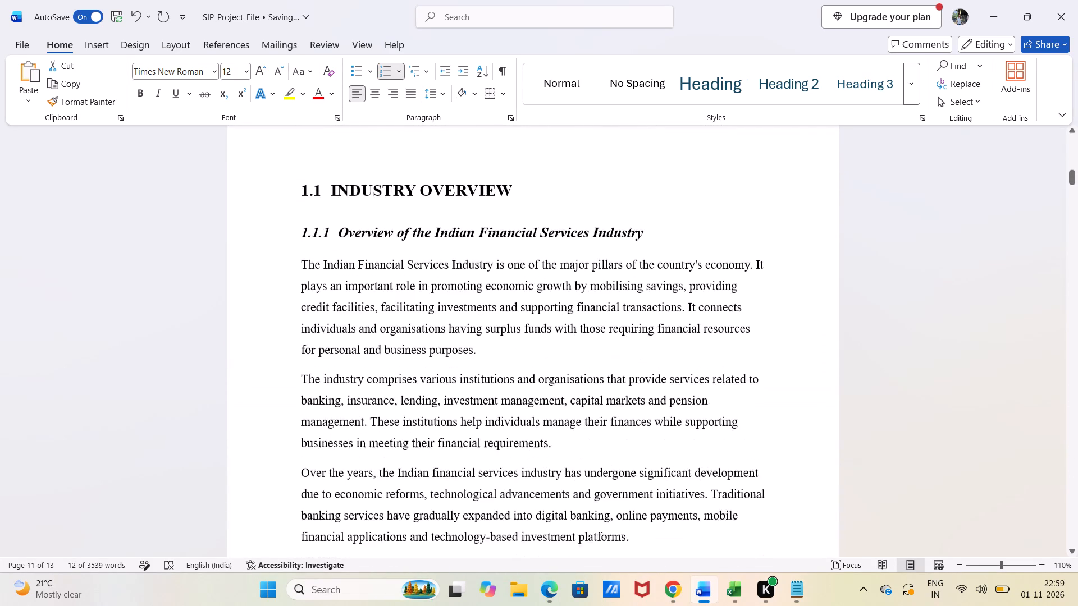
scroll(517, 236, "down", 1)
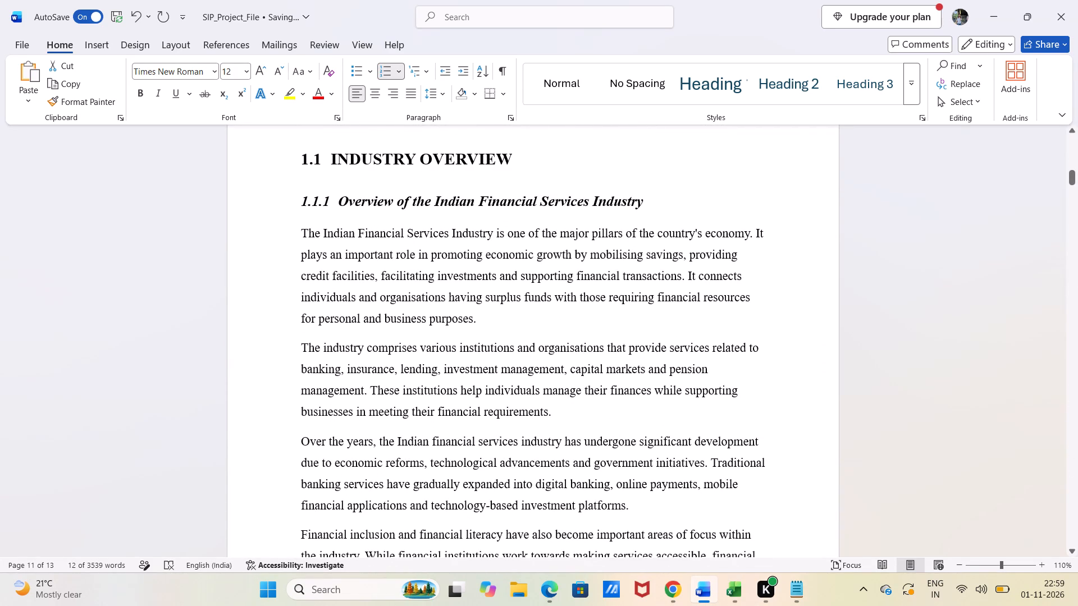
left_click_drag(300, 230, 646, 564)
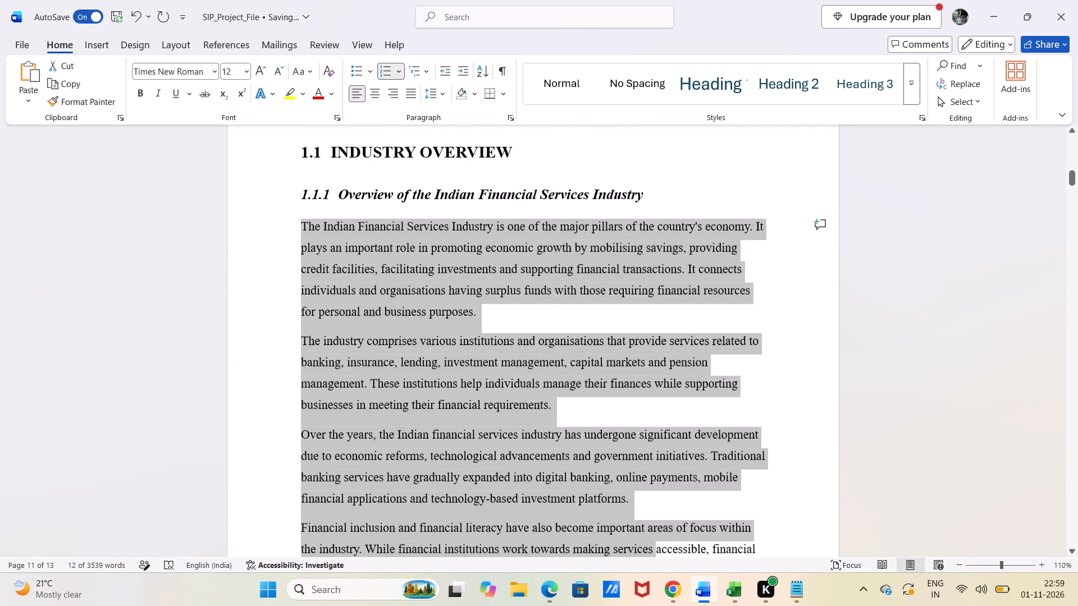
left_click_drag(646, 564, 513, 354)
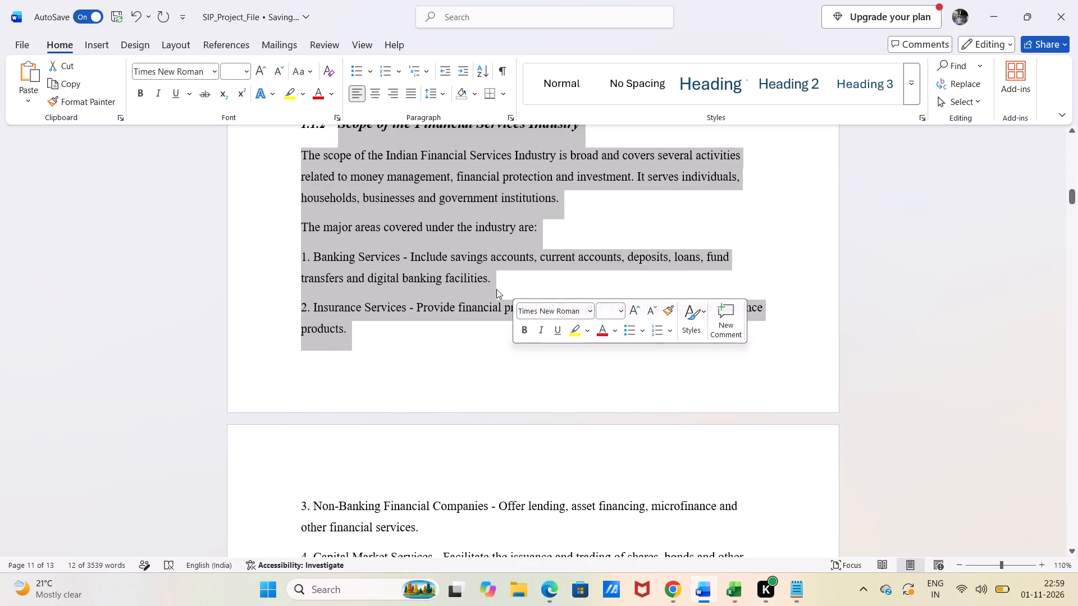
left_click(441, 90)
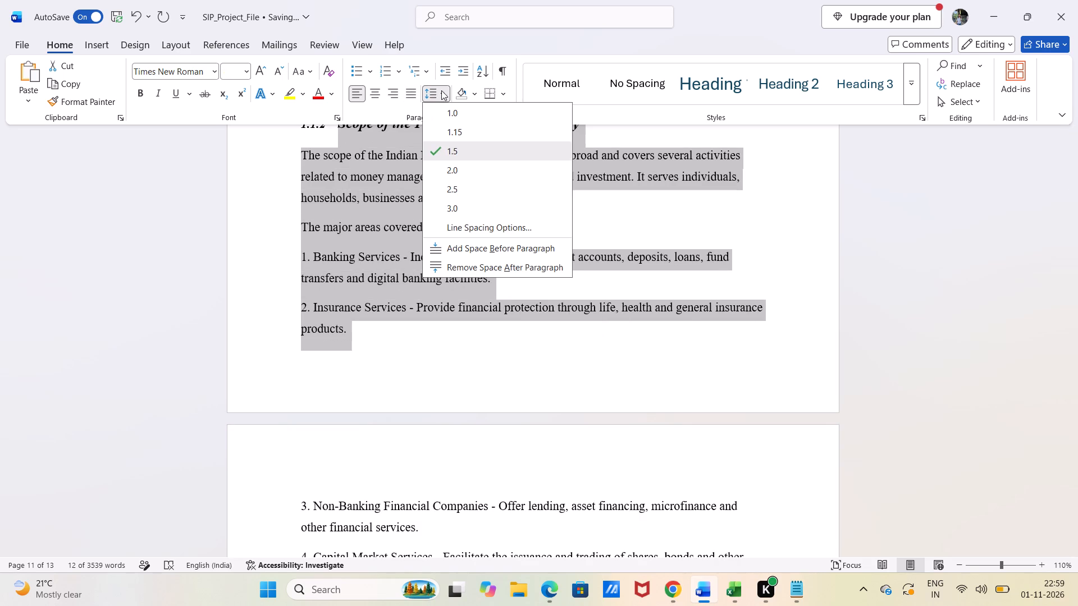
left_click(452, 153)
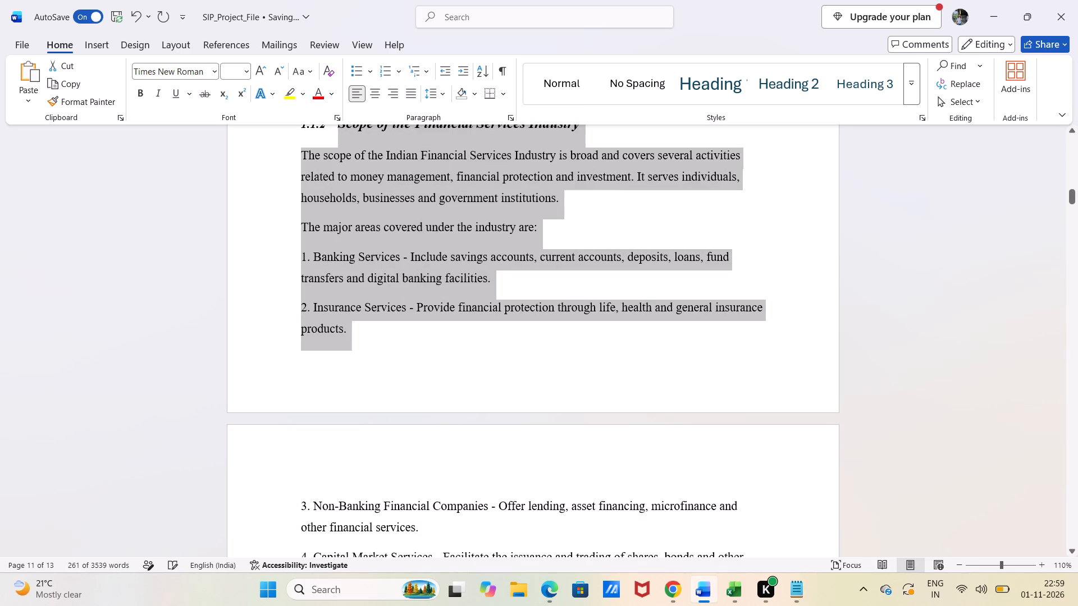
left_click(396, 407)
Check the line spacing of the text that ends with the Development After Independence paragraph in section 1.1.3.
scroll(396, 407, "down", 2)
scroll(344, 329, "down", 1)
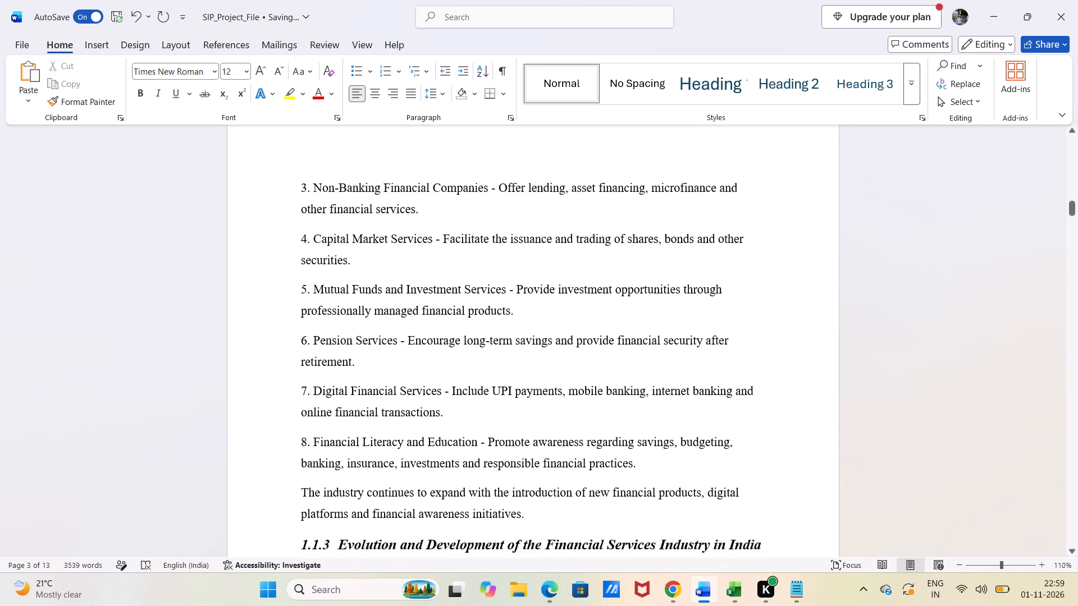
scroll(344, 329, "down", 1)
left_click_drag(312, 166, 543, 400)
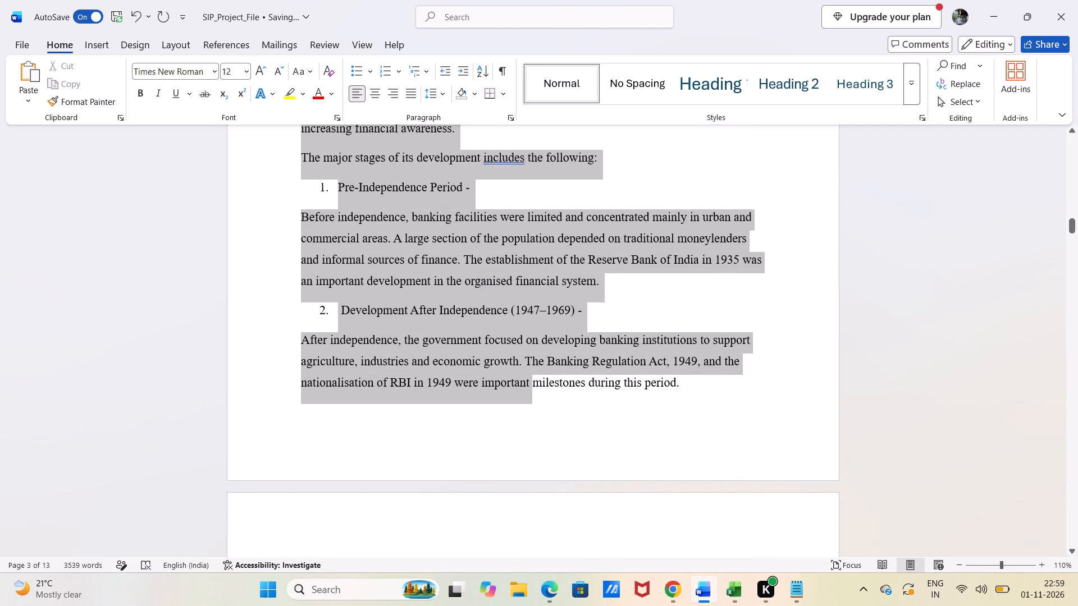
left_click_drag(543, 400, 686, 406)
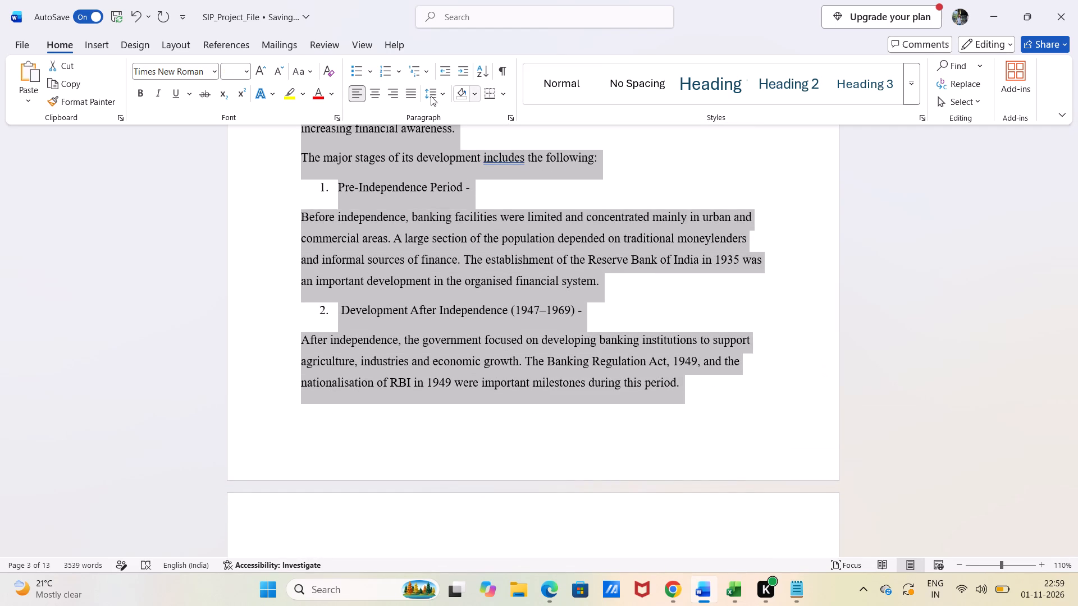
left_click(442, 92)
left_click(372, 461)
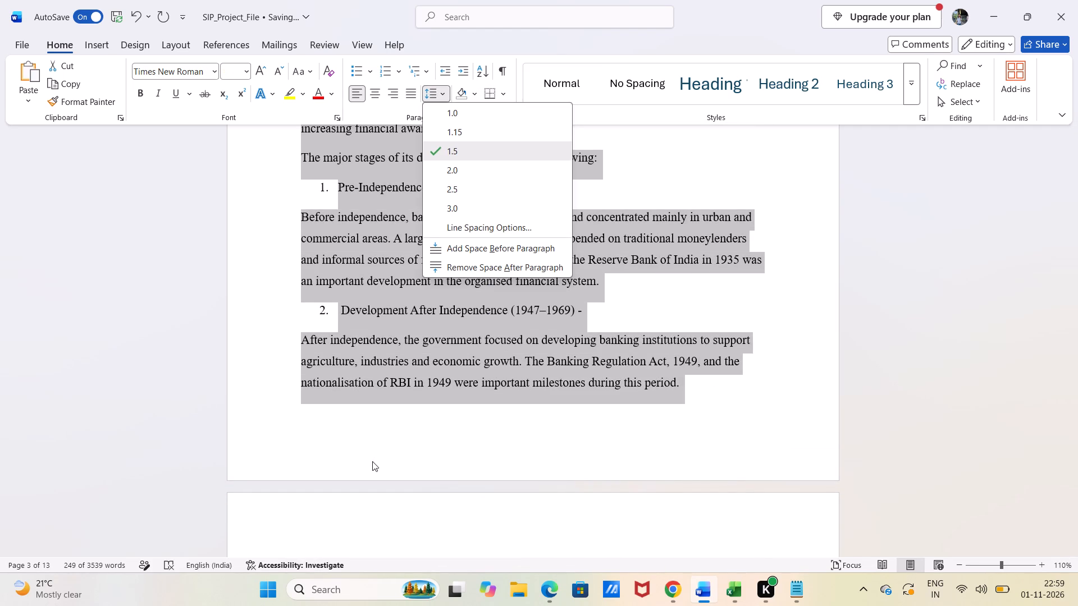
Check the line spacing from Bank Nationalisation in section 1.1.3 through the first paragraph of section 1.1.4.
scroll(372, 461, "down", 2)
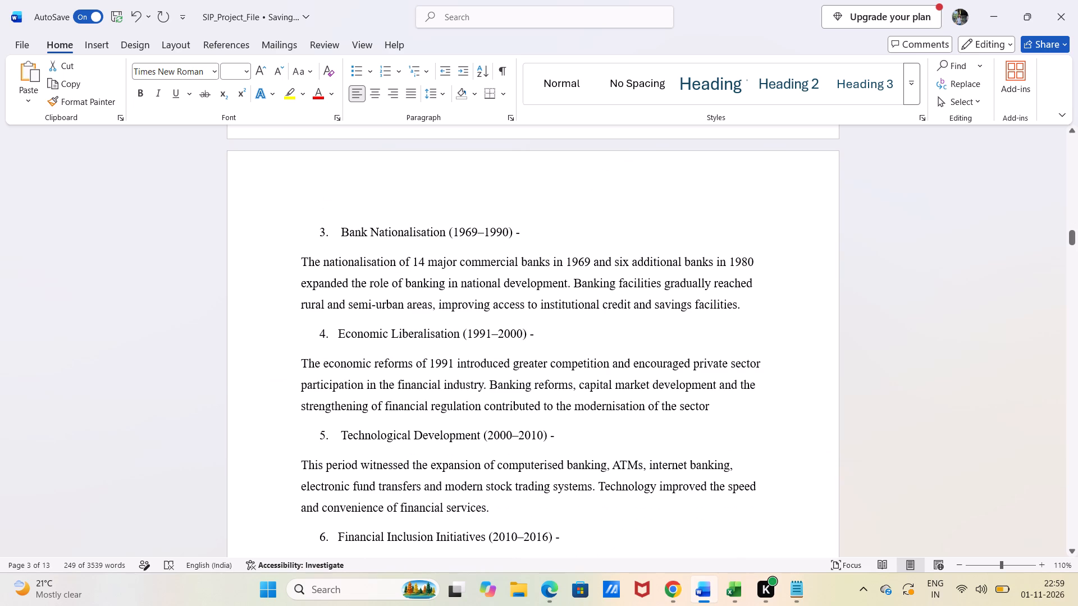
left_click_drag(341, 227, 606, 541)
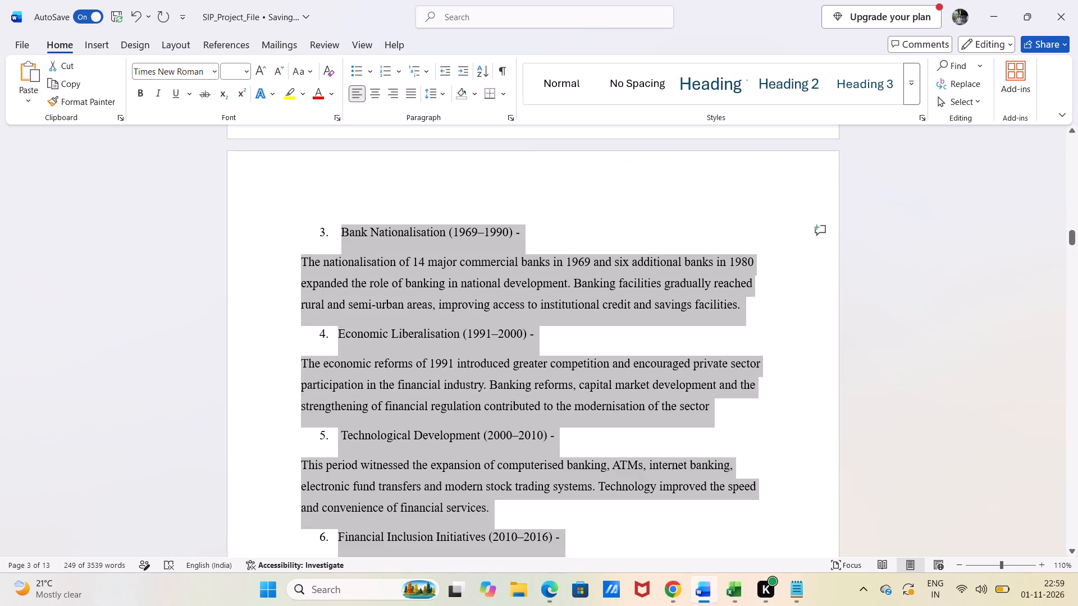
left_click_drag(606, 541, 600, 508)
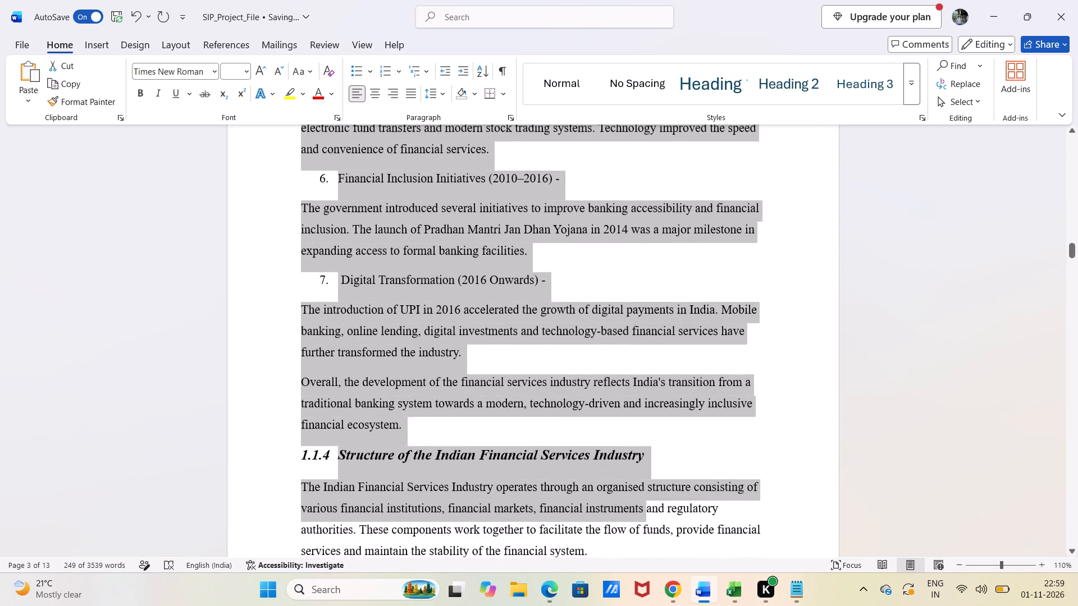
left_click_drag(600, 508, 618, 376)
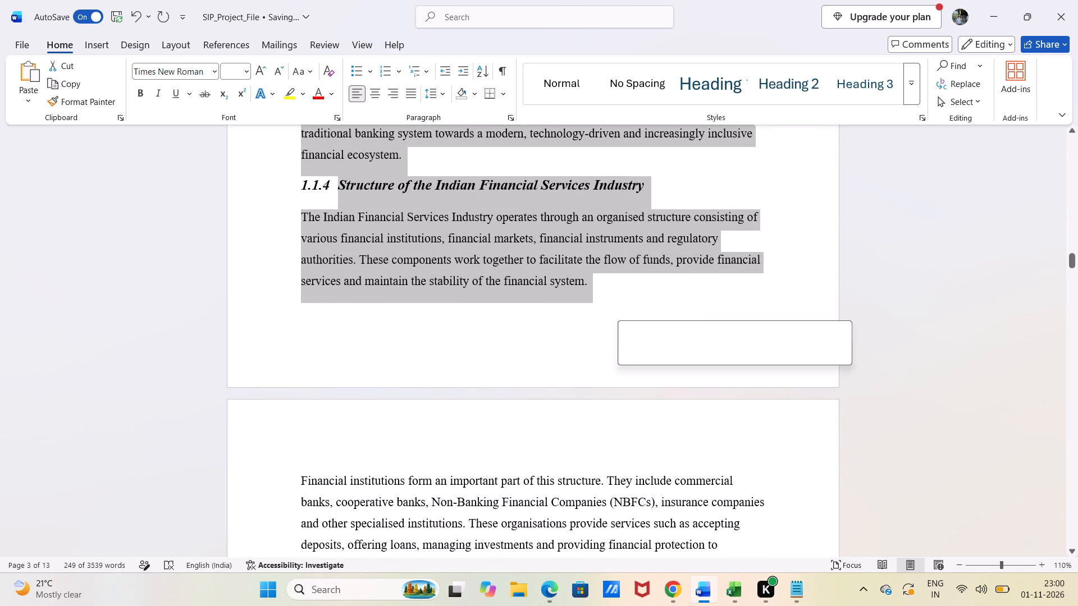
left_click(441, 90)
left_click(371, 337)
Check the line spacing of the rest of section 1.1.4 and of section 1.1.5 down to Insurance Services.
scroll(371, 337, "down", 1)
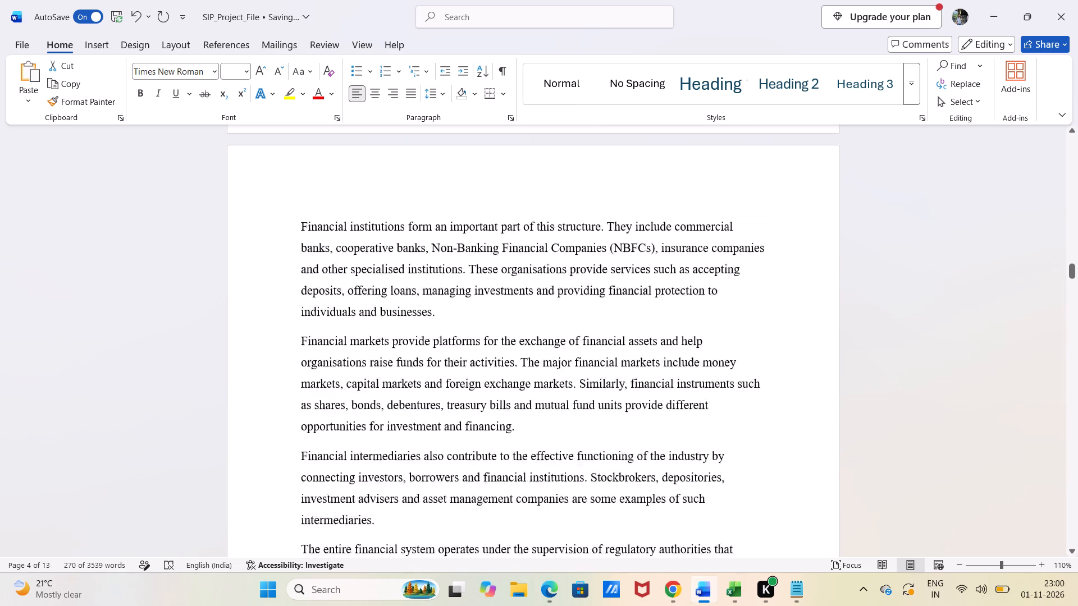
scroll(371, 337, "down", 1)
left_click_drag(302, 166, 633, 605)
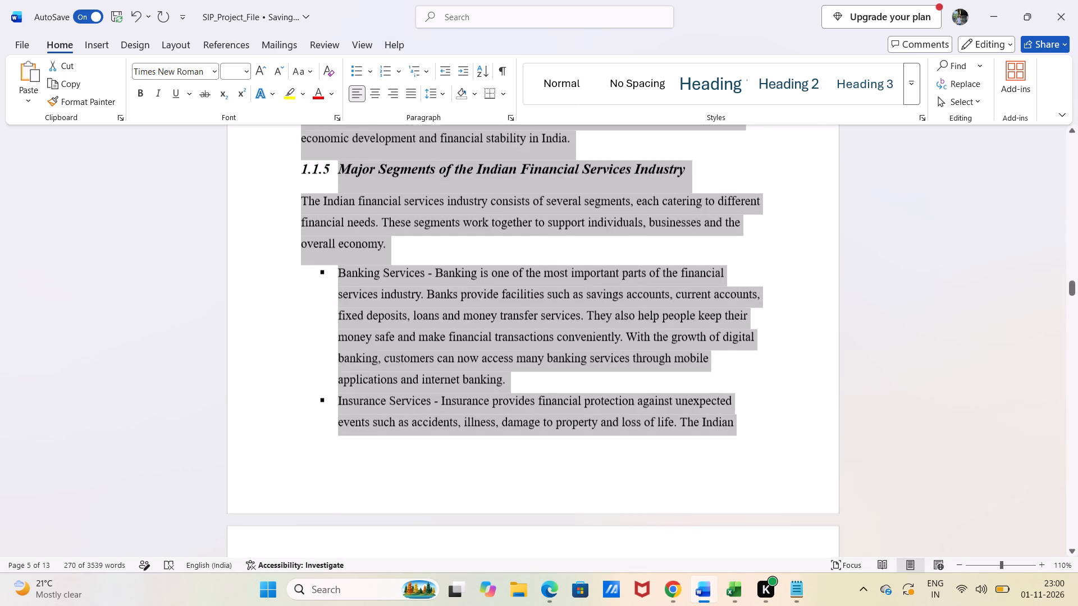
left_click_drag(633, 605, 739, 231)
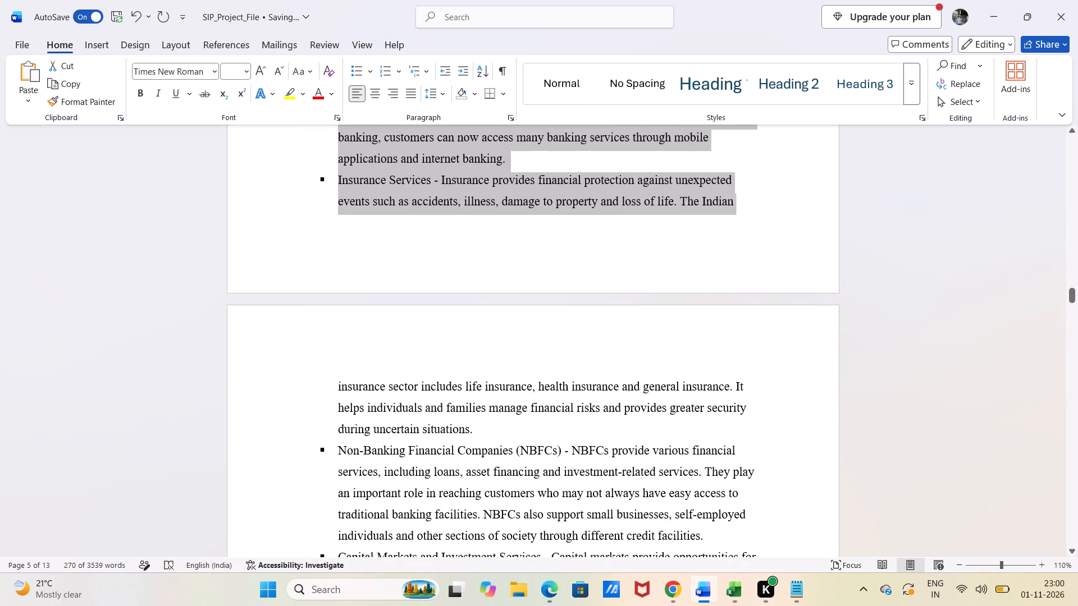
left_click_drag(739, 231, 739, 231)
left_click(446, 92)
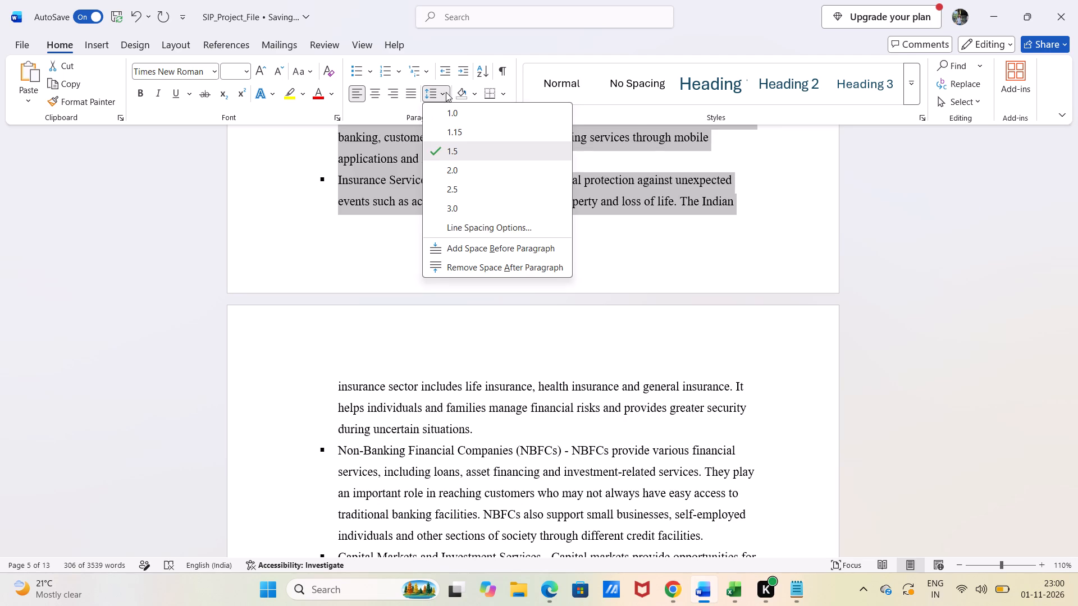
left_click(349, 220)
Check the line spacing of the rest of section 1.1.5, from the continuation of Insurance Services through Financial Literacy and Inclusion Services.
scroll(349, 220, "down", 1)
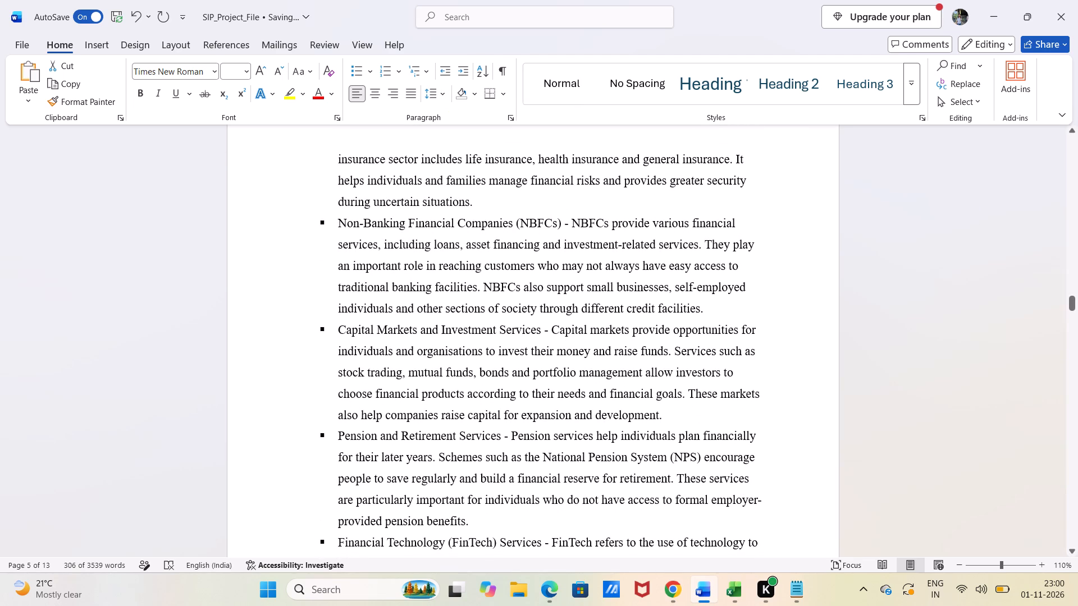
left_click_drag(337, 158, 565, 336)
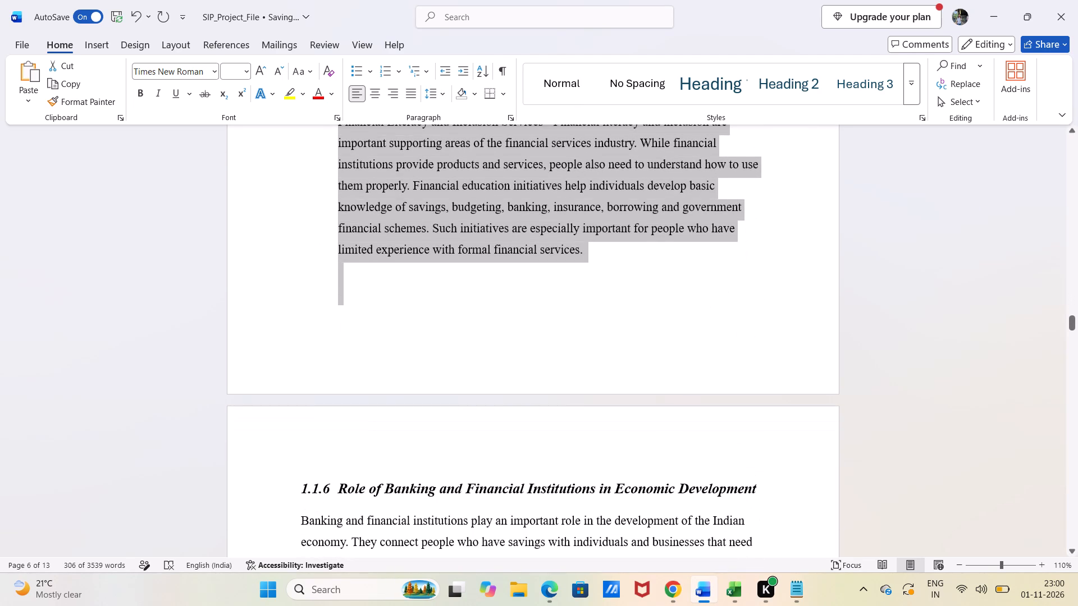
left_click_drag(565, 336, 567, 327)
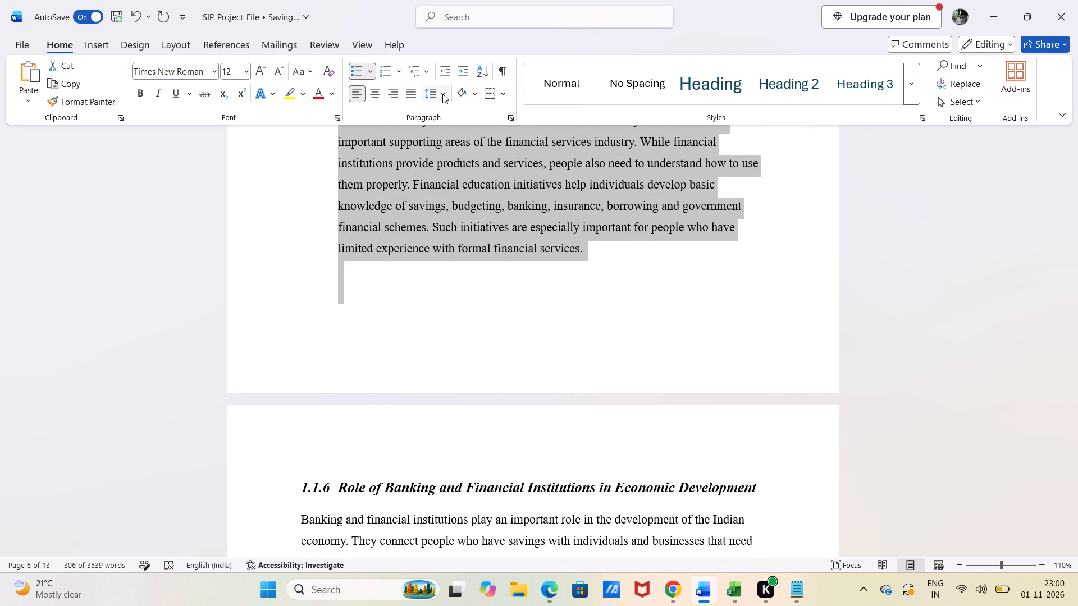
left_click(442, 94)
left_click(435, 339)
Apply 1.5 line spacing from the section 1.1.6 heading through the first paragraph of section 1.1.8.
scroll(435, 339, "down", 2)
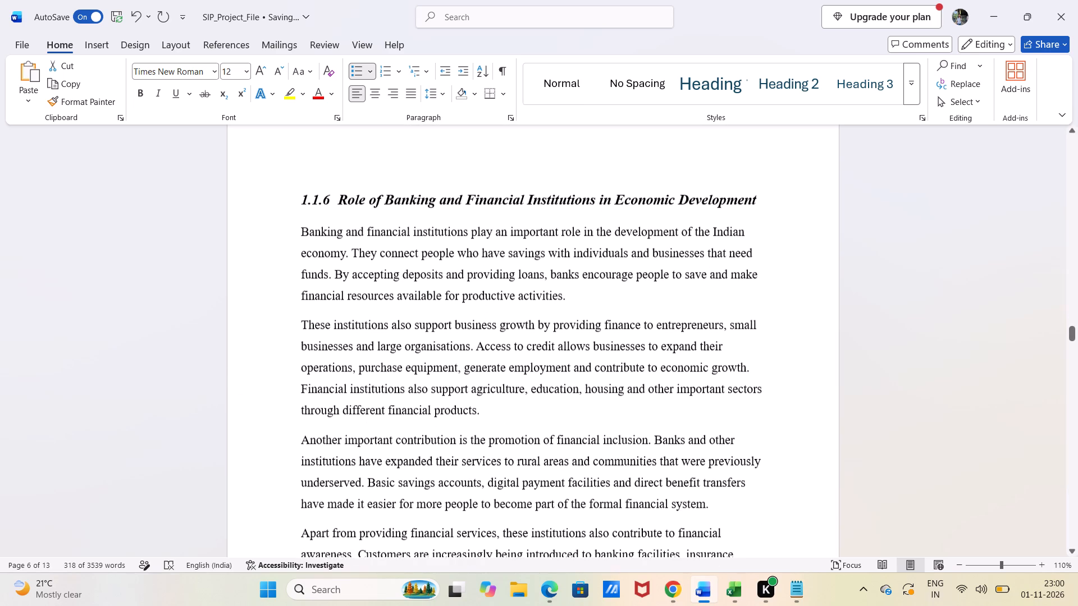
left_click_drag(340, 195, 544, 527)
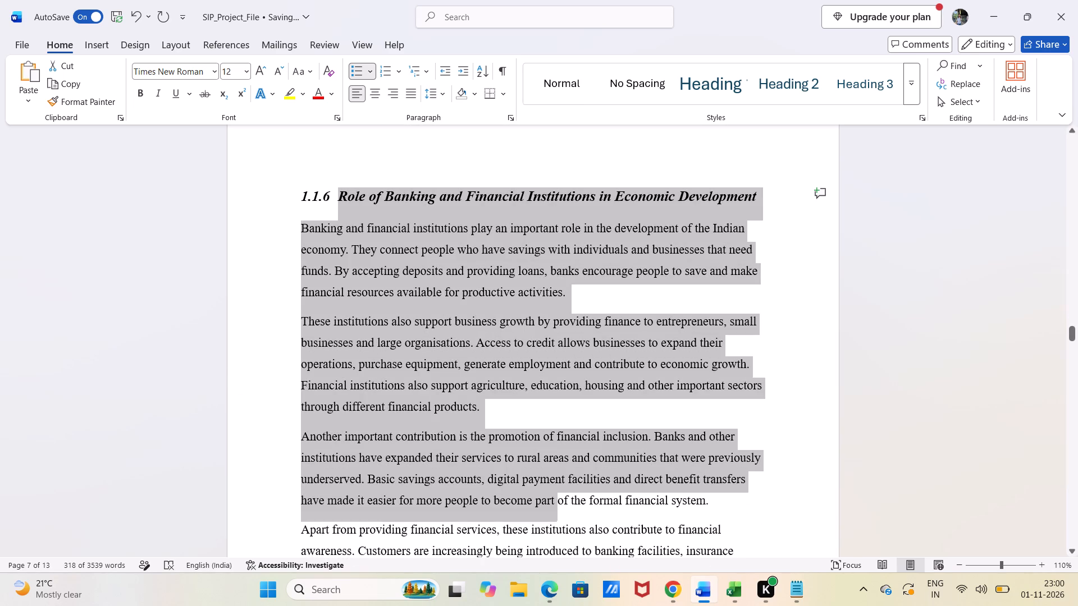
left_click_drag(544, 527, 549, 605)
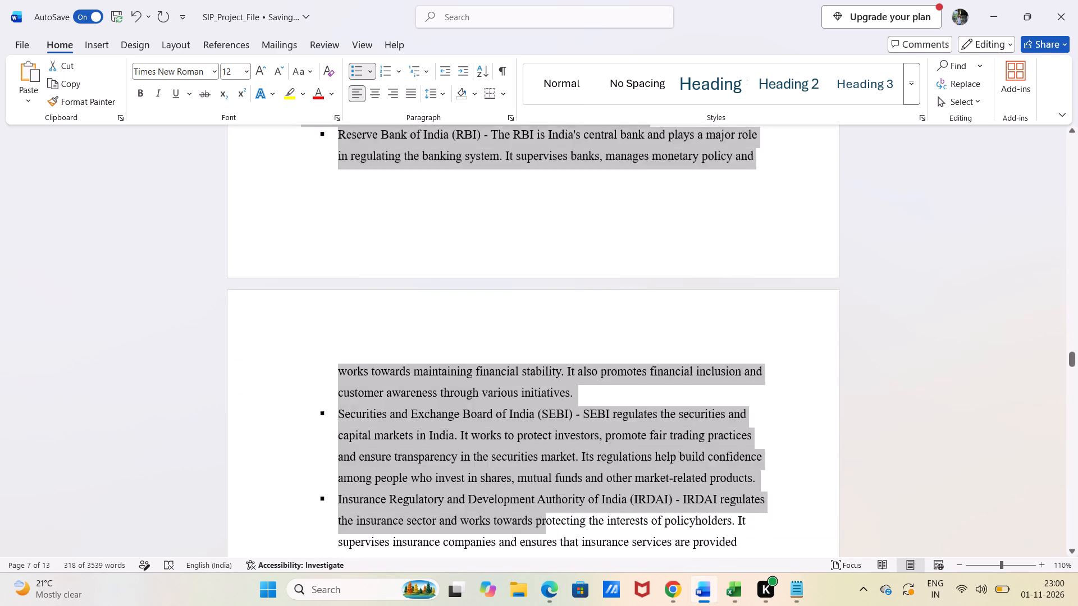
left_click_drag(549, 605, 570, 451)
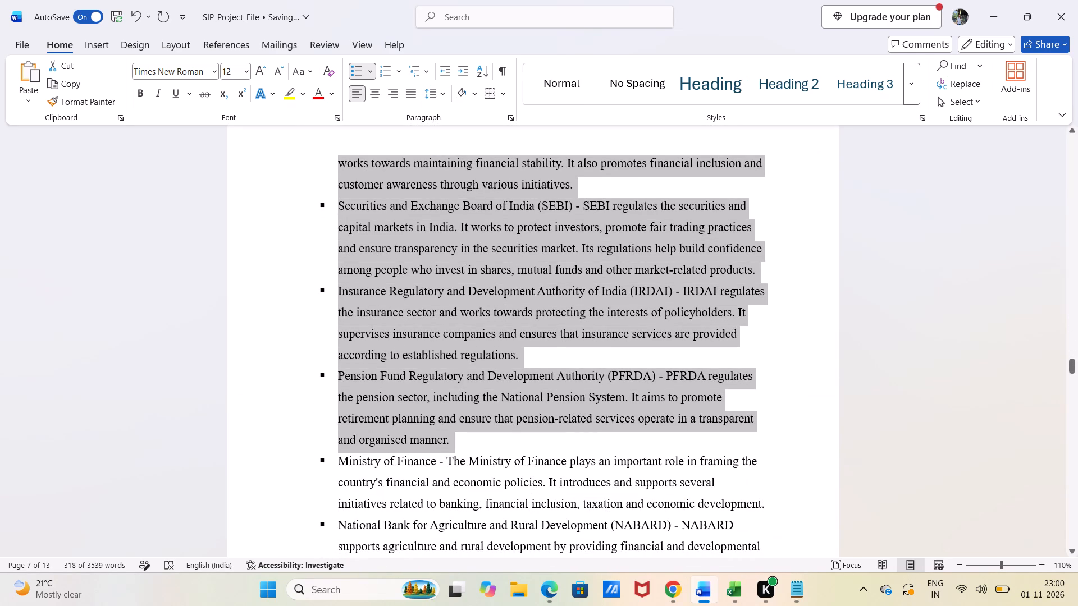
left_click_drag(570, 451, 579, 490)
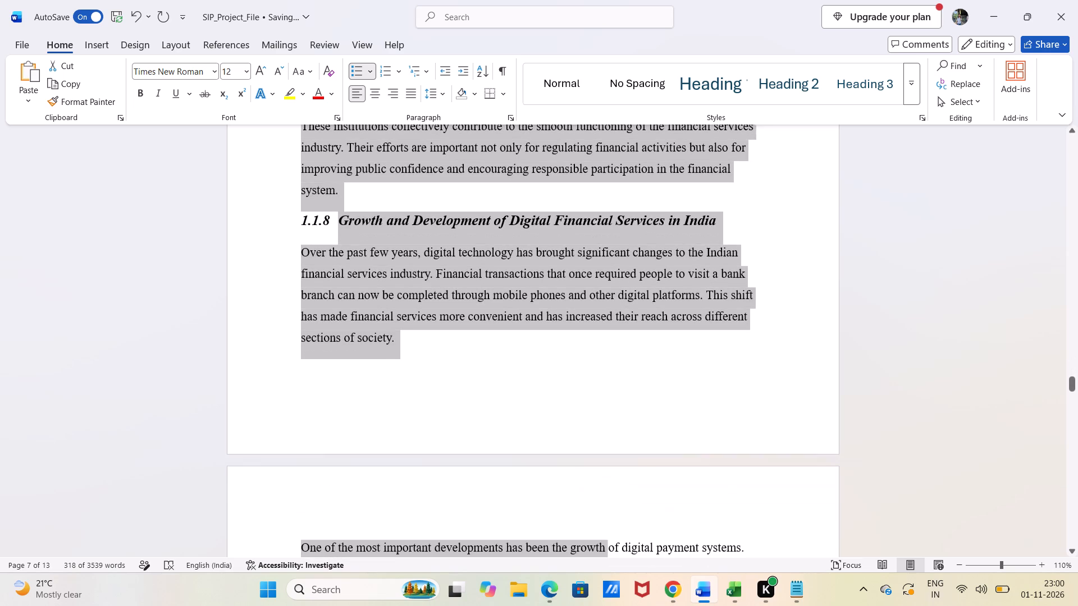
left_click_drag(579, 490, 608, 442)
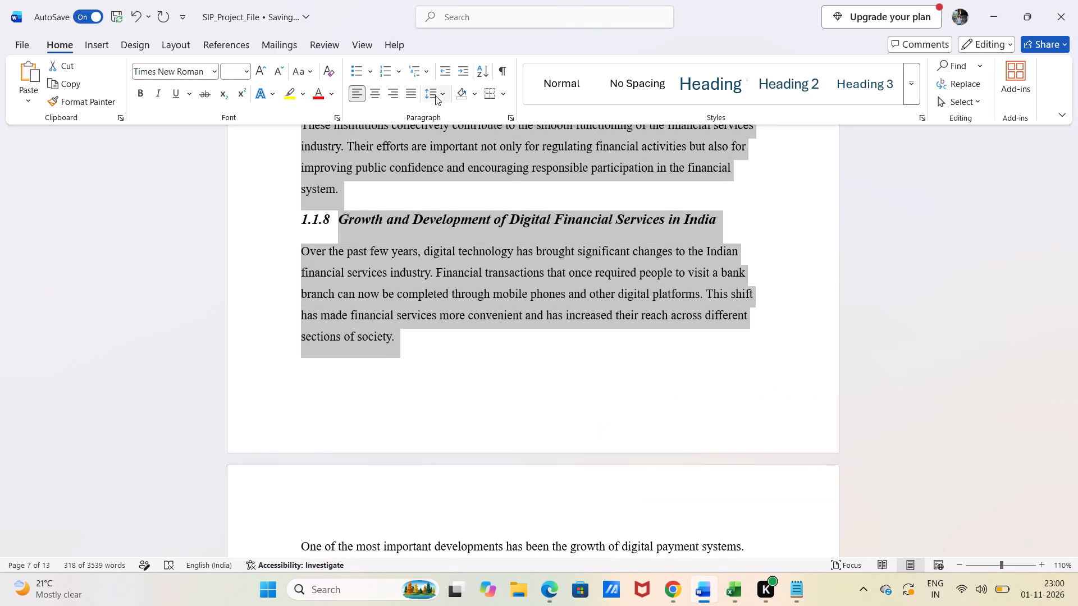
left_click(441, 95)
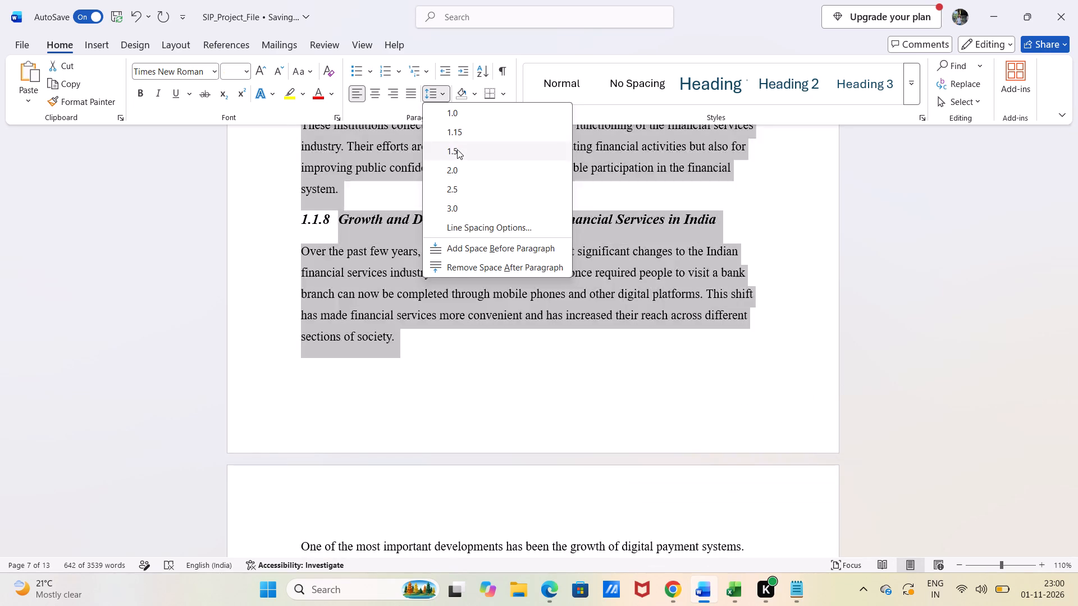
left_click(458, 150)
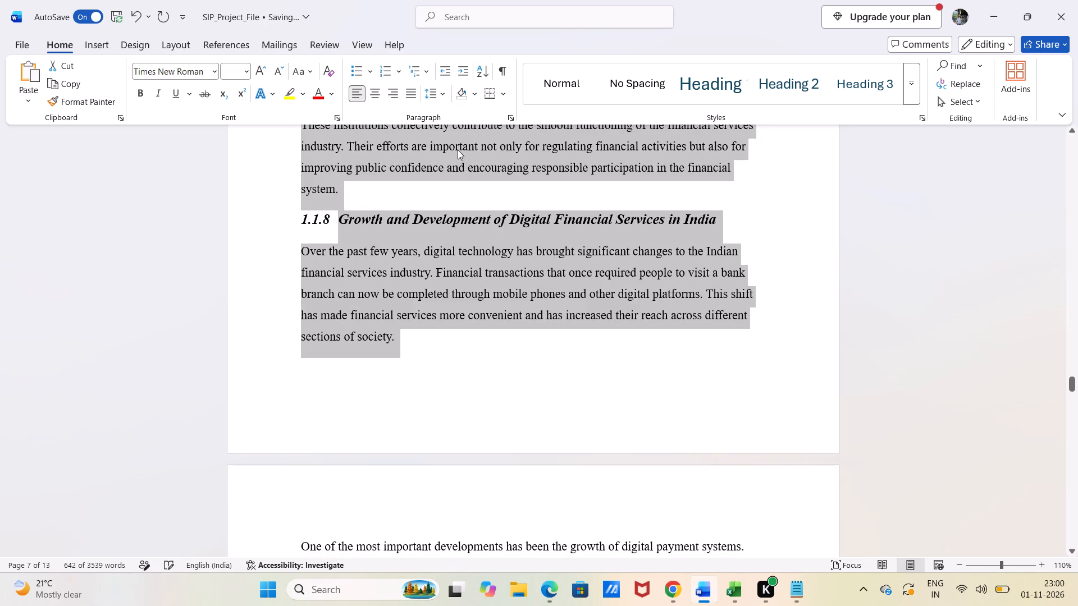
left_click(437, 350)
Check the line spacing from the digital payment systems paragraph in section 1.1.8 through the paragraph on increasing use of digital technology.
scroll(437, 350, "down", 1)
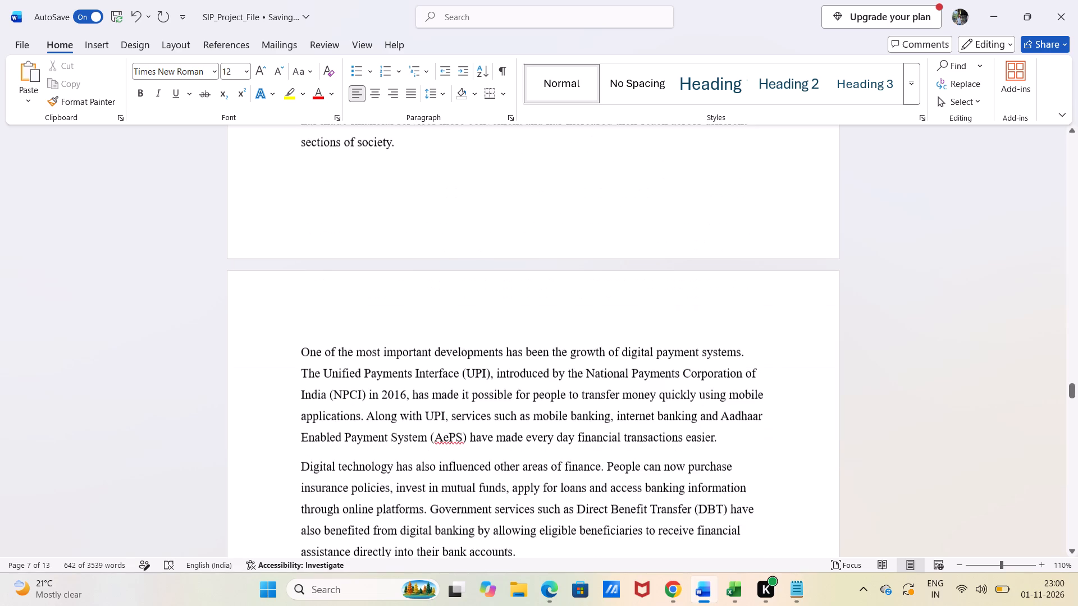
scroll(437, 350, "down", 1)
scroll(305, 231, "down", 1)
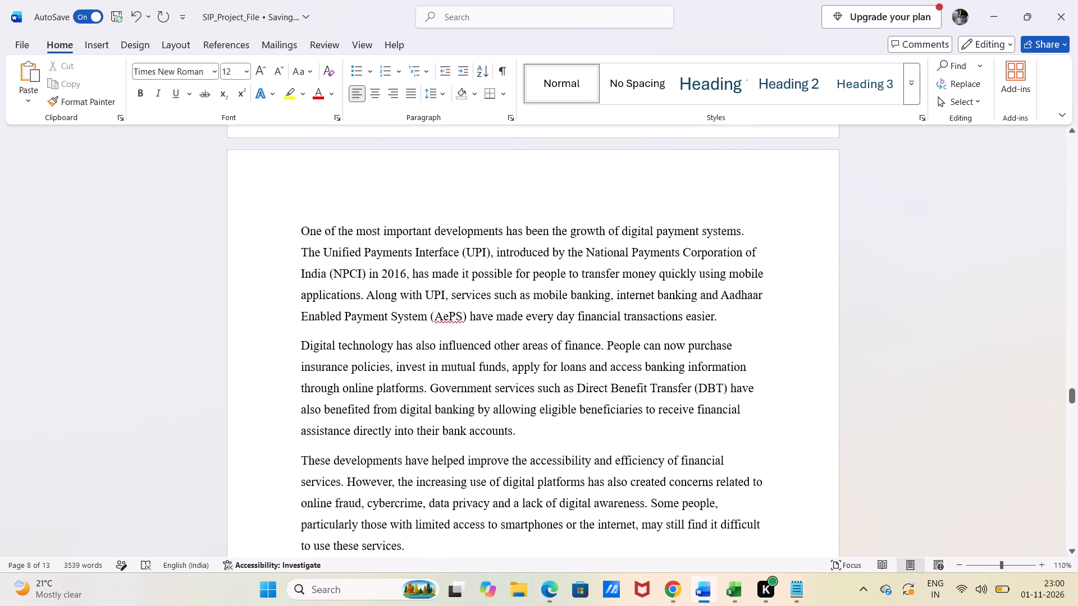
scroll(305, 231, "down", 1)
left_click_drag(300, 171, 515, 447)
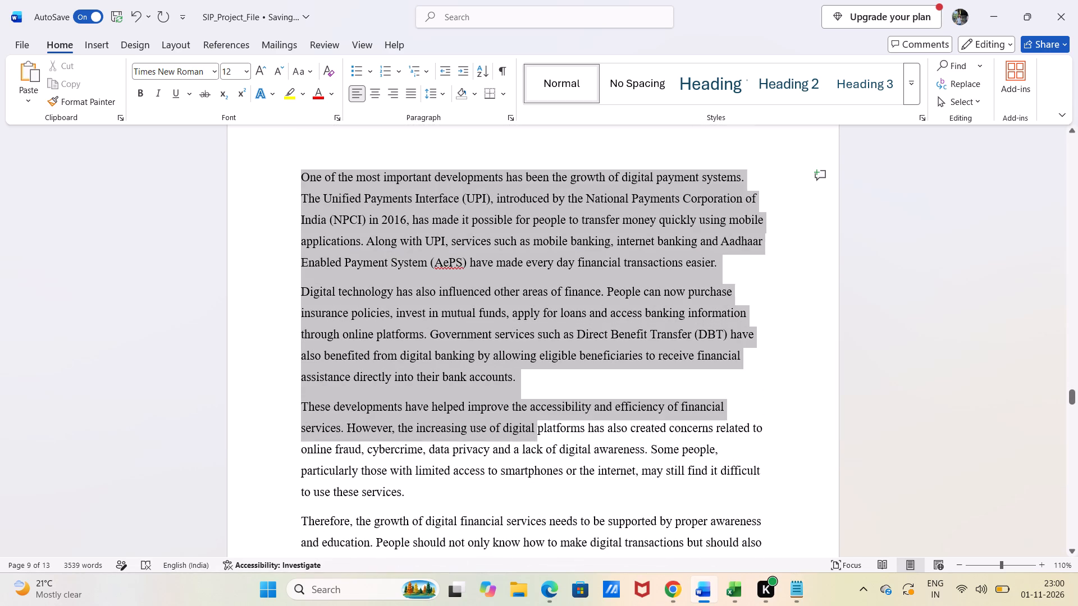
left_click_drag(515, 447, 686, 352)
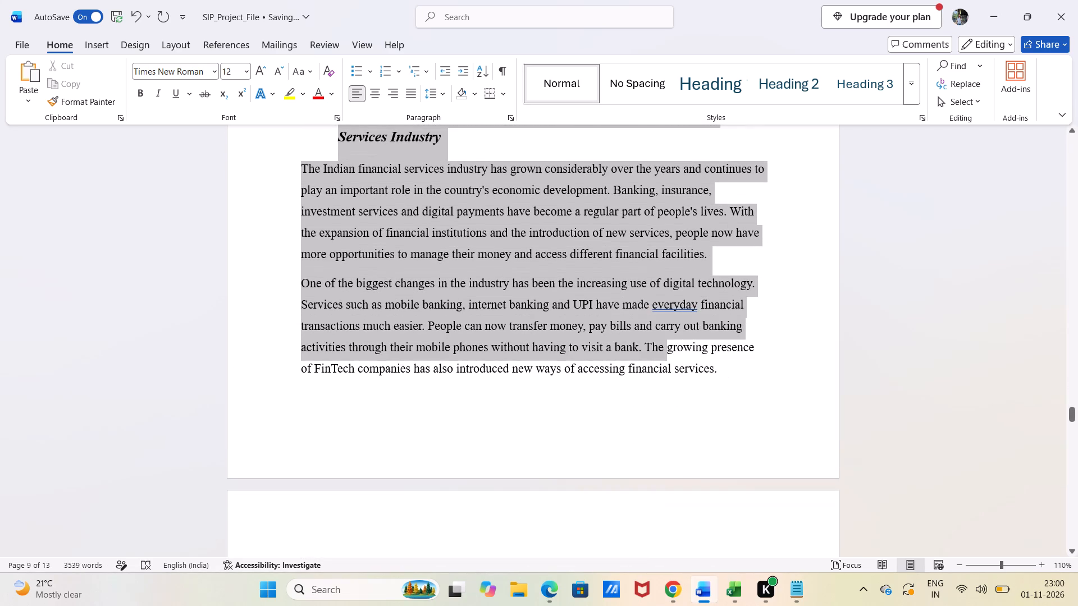
left_click_drag(686, 352, 704, 370)
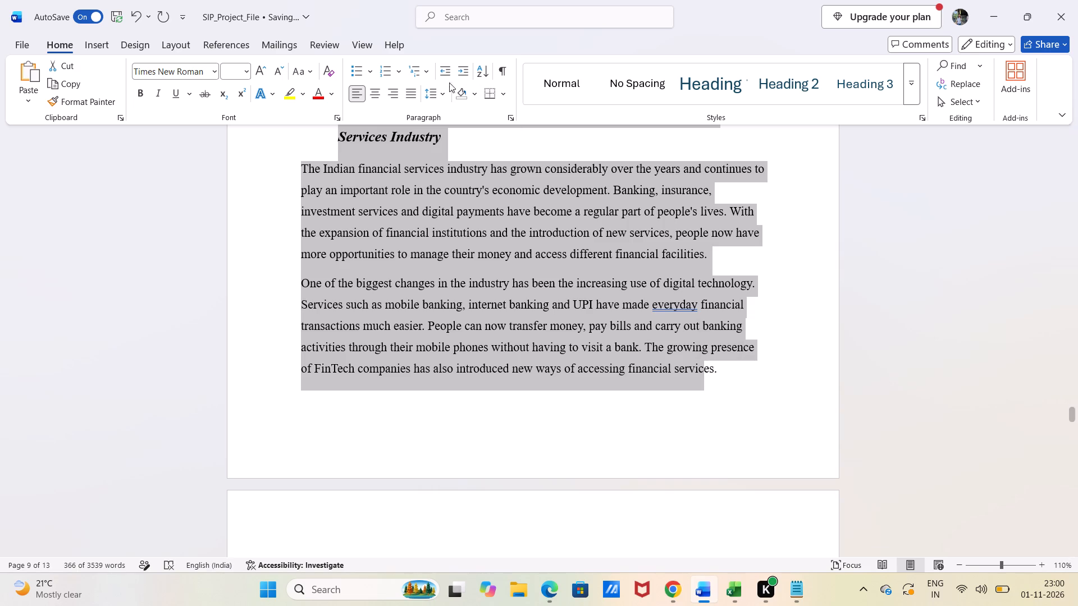
left_click(438, 95)
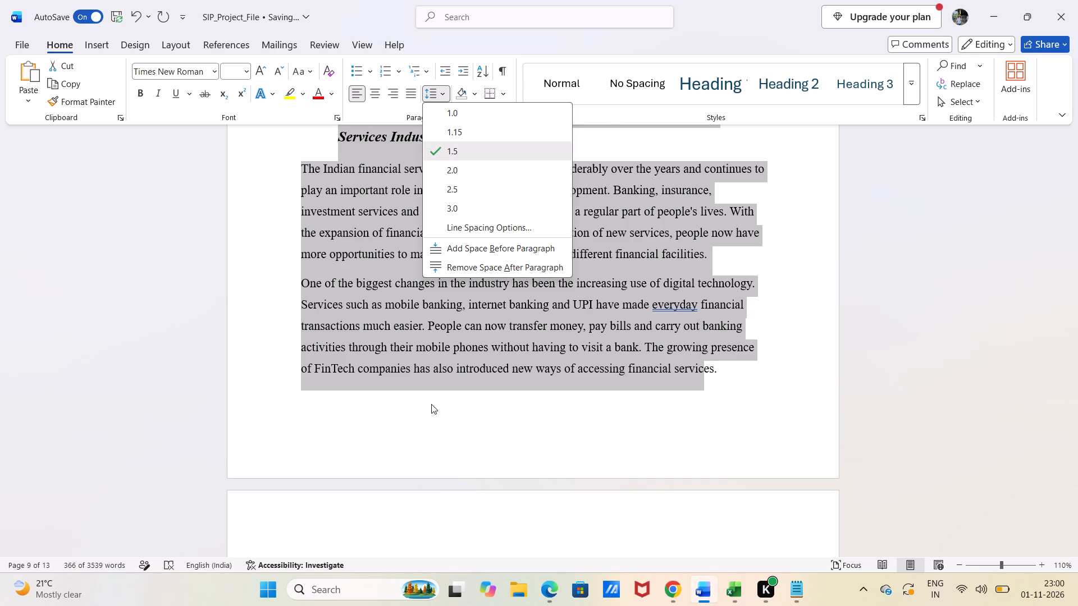
left_click(413, 441)
Apply 1.5 line spacing from the "Government initiatives" paragraph through the company profile table and its Table 1.1 caption.
scroll(413, 441, "down", 2)
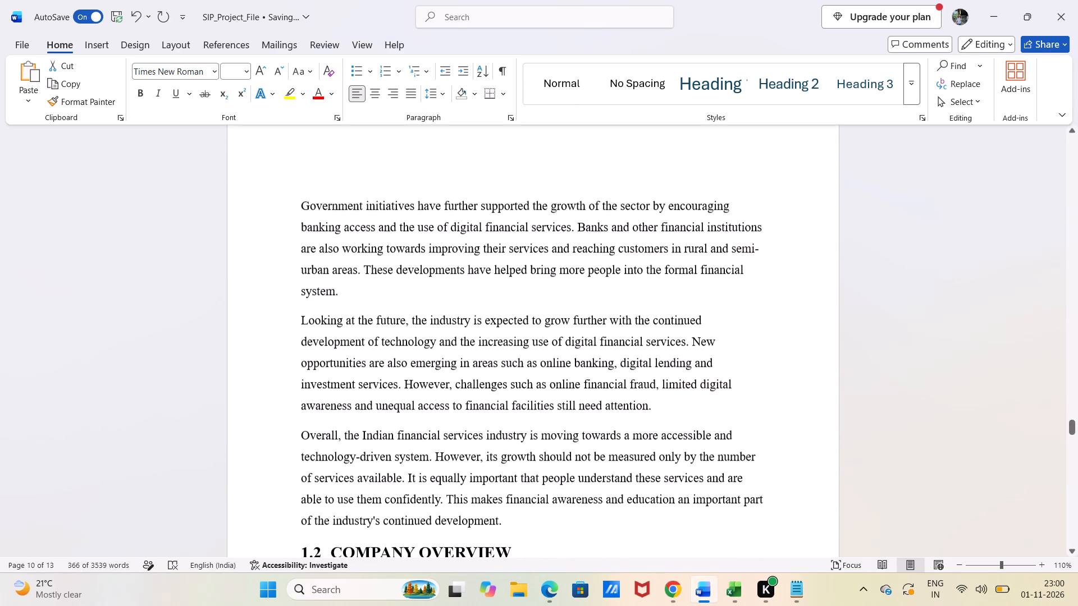
left_click_drag(302, 203, 463, 398)
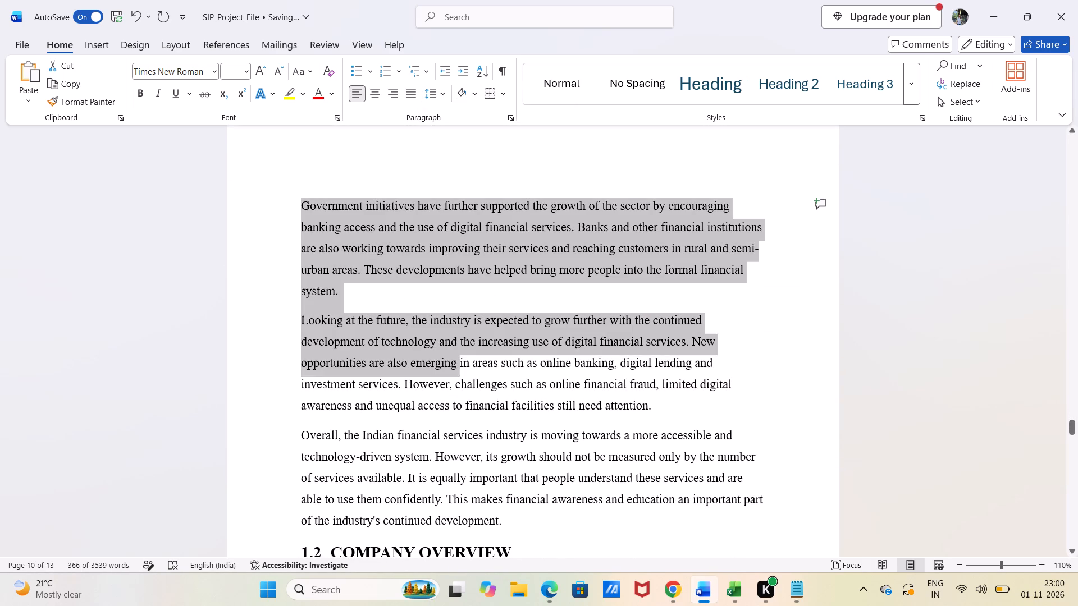
left_click_drag(463, 398, 530, 509)
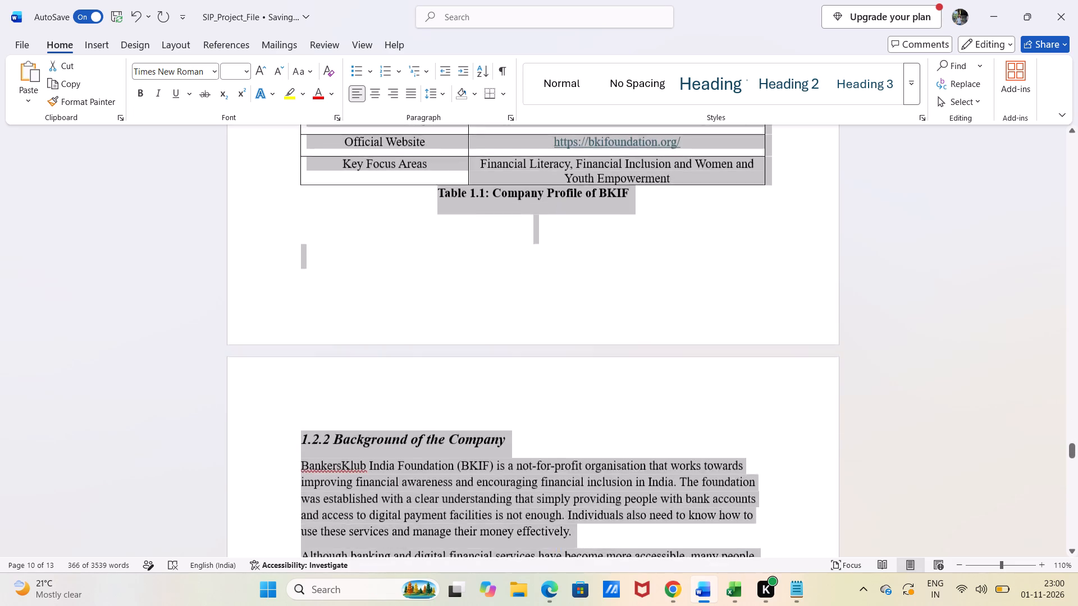
left_click_drag(530, 509, 614, 215)
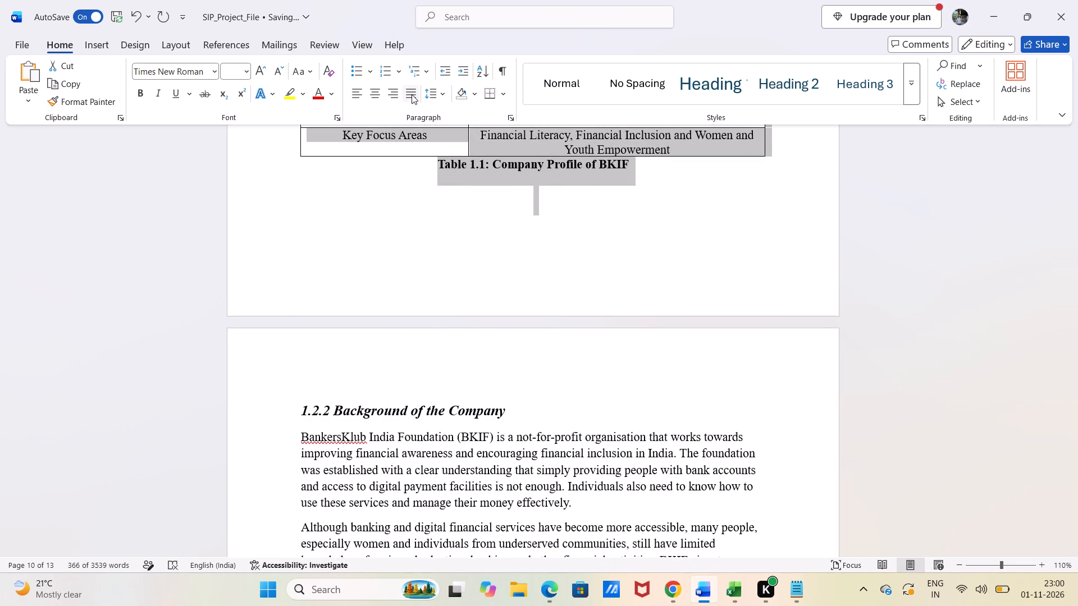
left_click(445, 91)
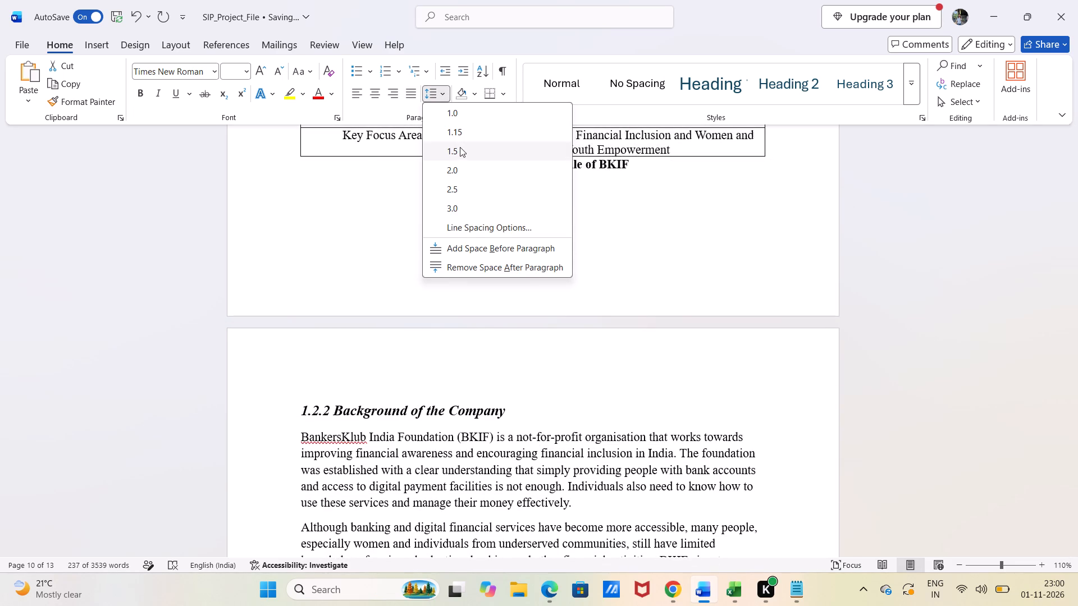
left_click(460, 147)
scroll(386, 253, "up", 2)
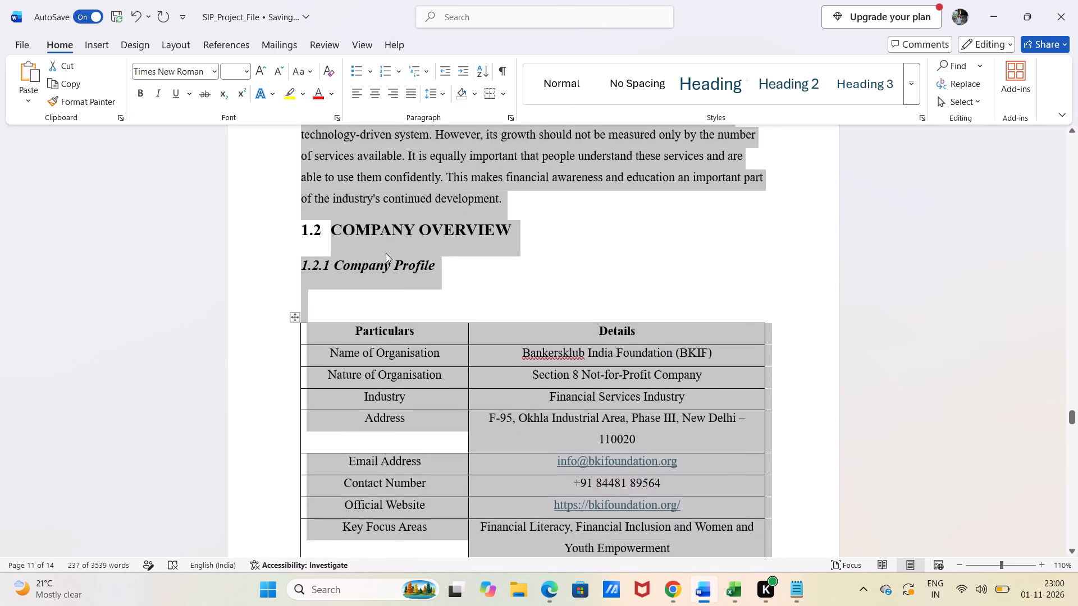
scroll(386, 253, "up", 2)
left_click(167, 401)
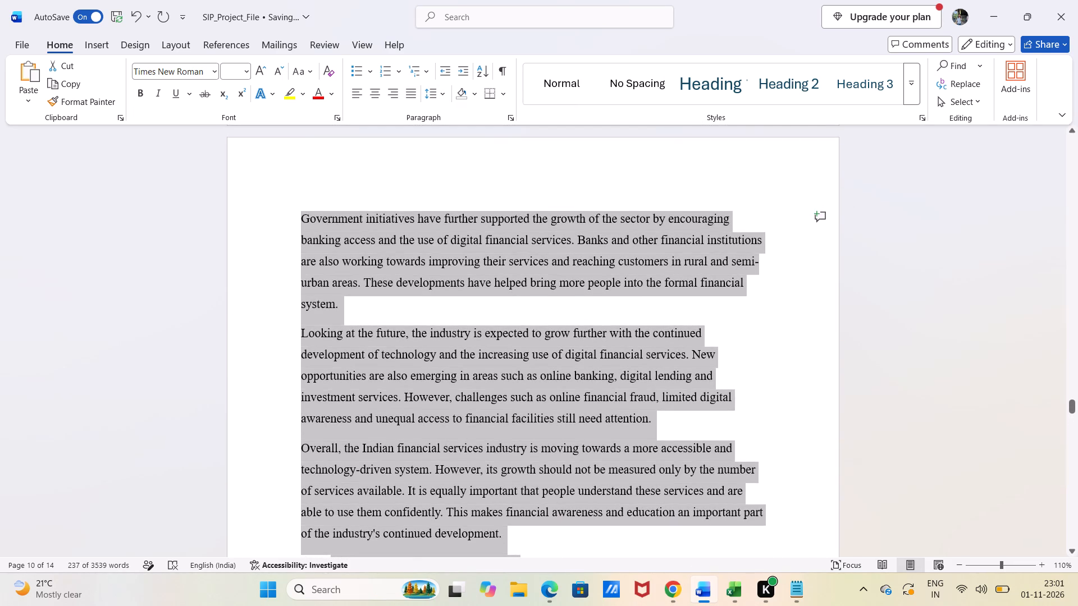
Delete the heading "1.2.2 Background of the Company" and the blank page before it.
scroll(332, 487, "down", 1)
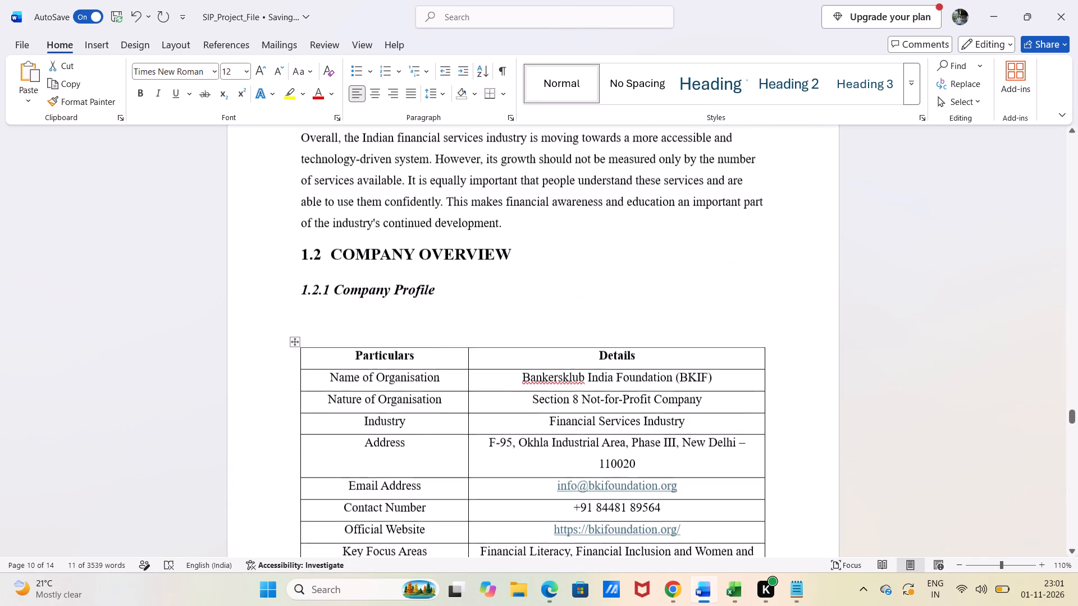
scroll(332, 487, "down", 6)
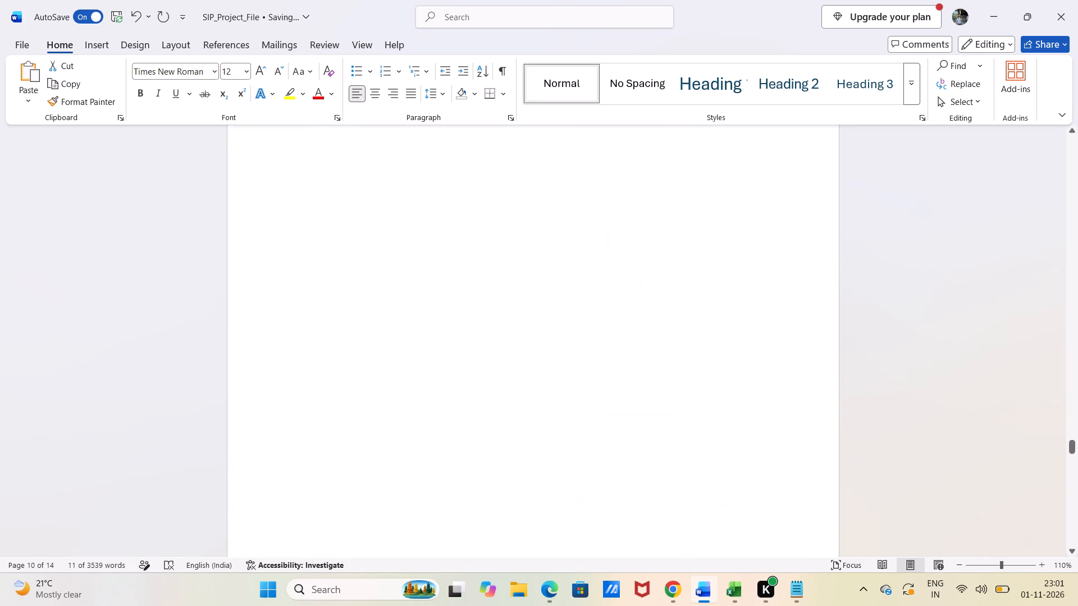
scroll(332, 487, "down", 2)
scroll(332, 487, "up", 2)
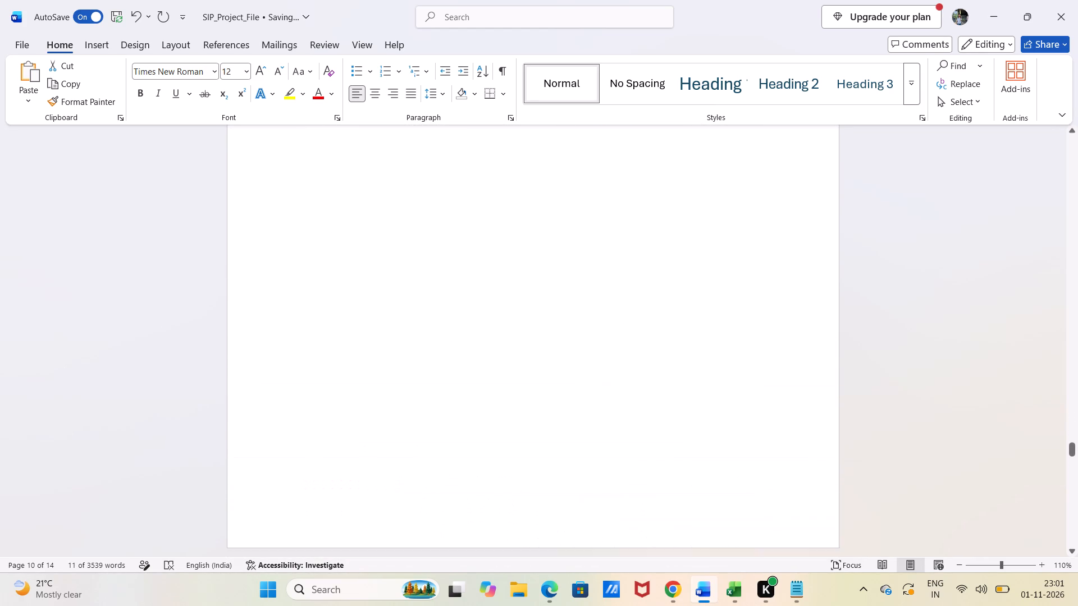
scroll(332, 487, "up", 1)
left_click(357, 411)
scroll(290, 538, "down", 3)
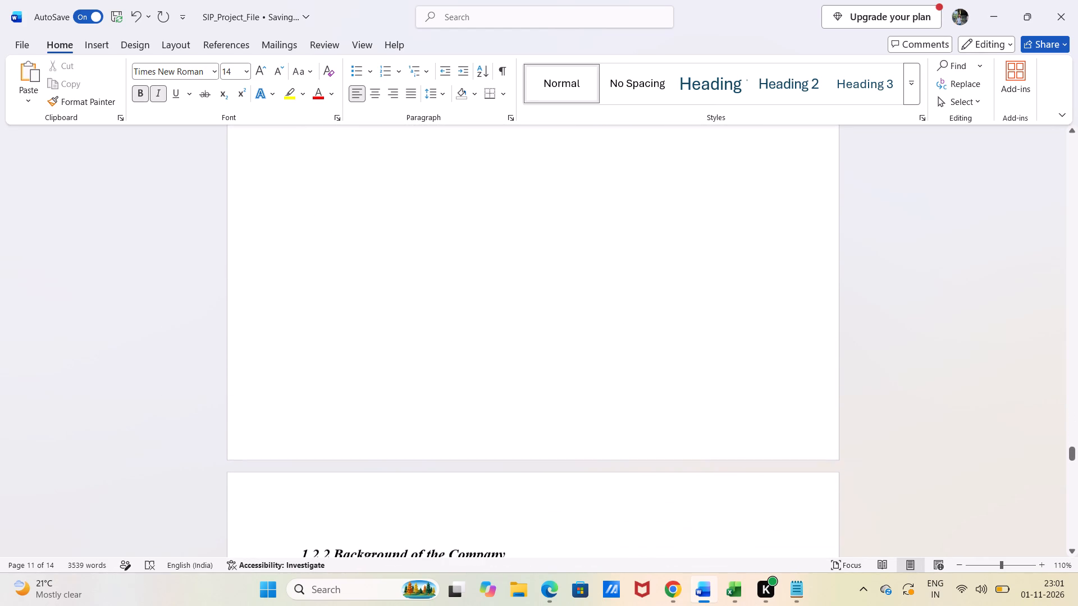
scroll(333, 453, "down", 1)
left_click(344, 431)
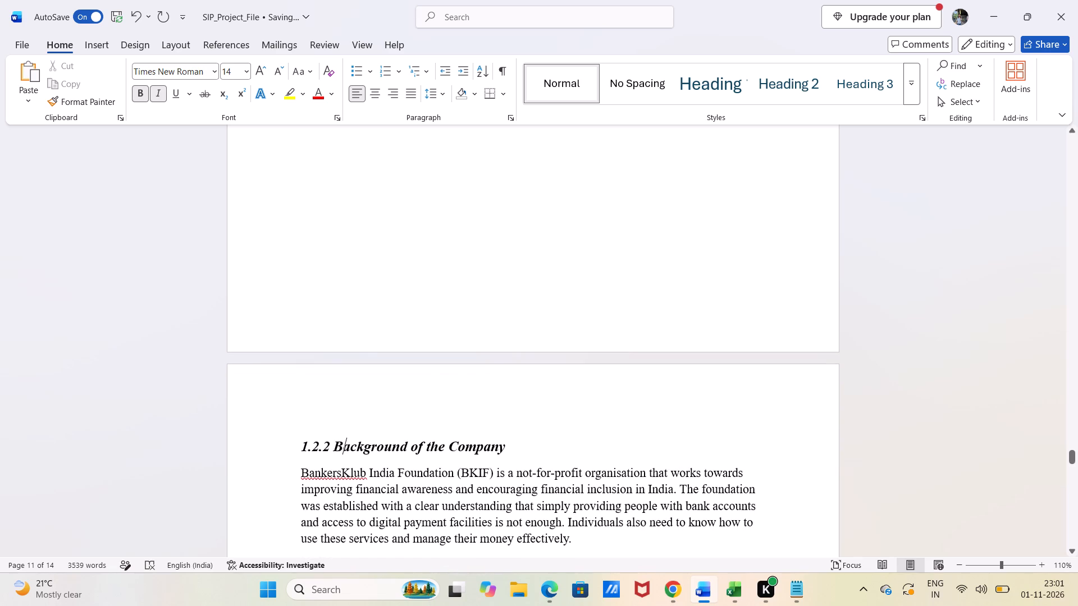
left_click(286, 448)
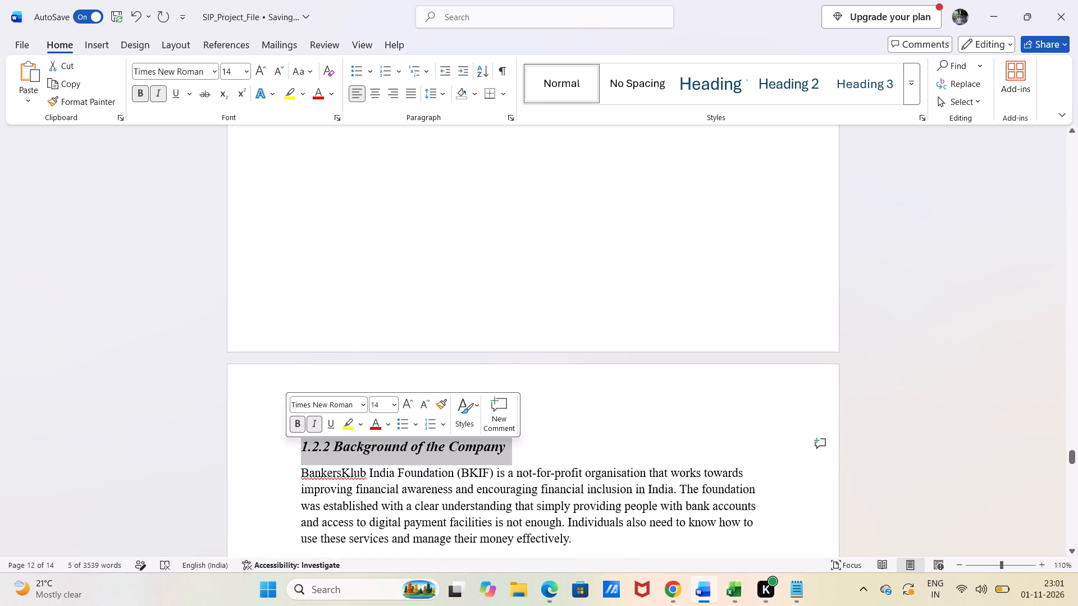
key("BackSpace")
key("BackSpace")
key("BackSpace")
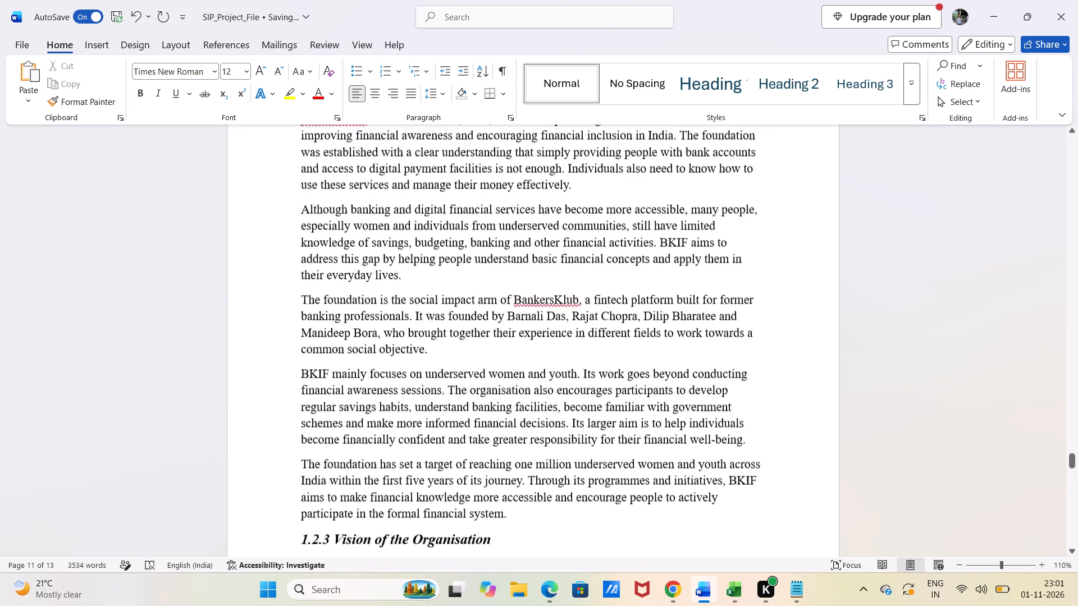
Examine the layout from the section 1.2.1 company profile table to the start of the company background text.
scroll(286, 448, "up", 3)
scroll(286, 448, "down", 1)
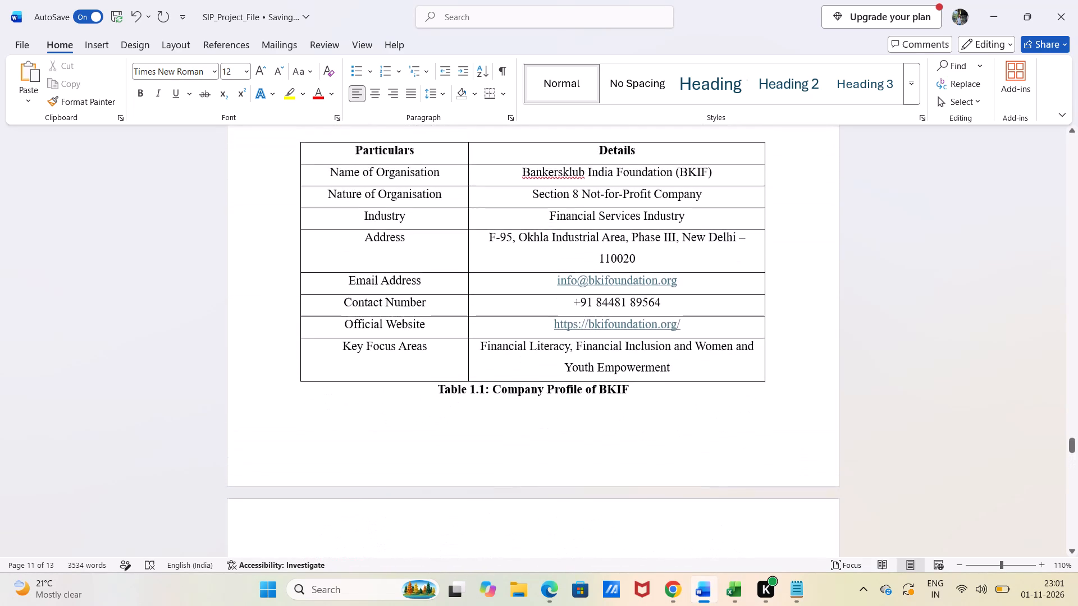
scroll(286, 448, "down", 1)
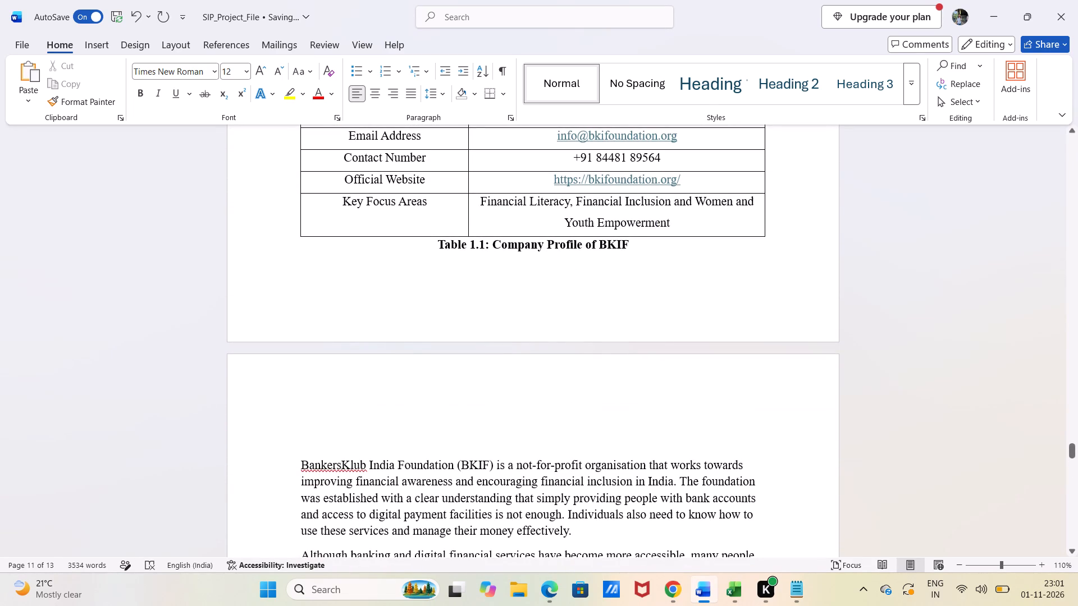
scroll(365, 402, "up", 1)
scroll(365, 402, "down", 1)
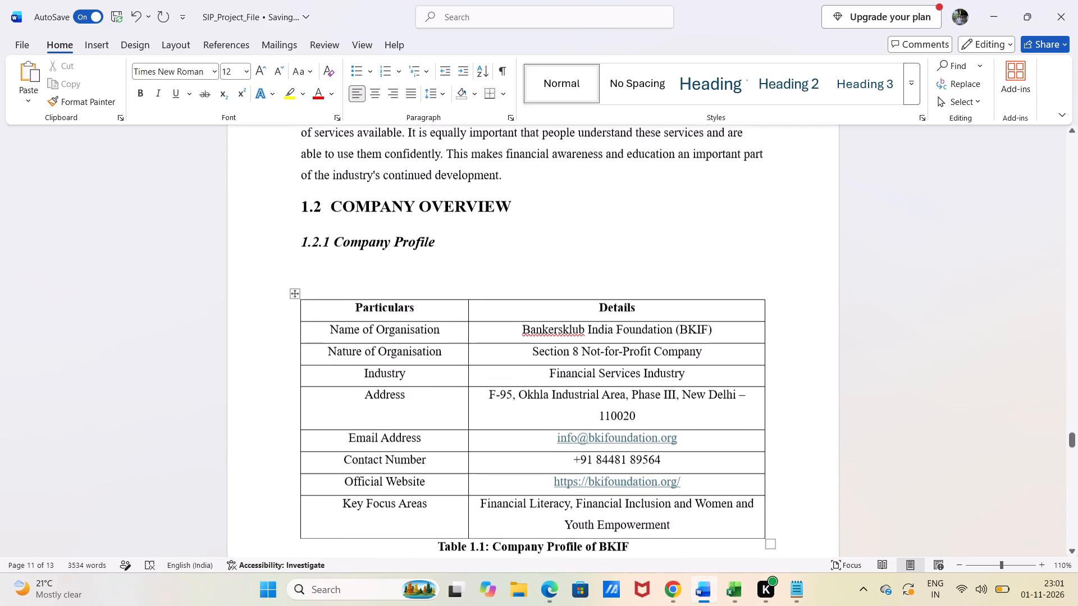
scroll(365, 402, "down", 1)
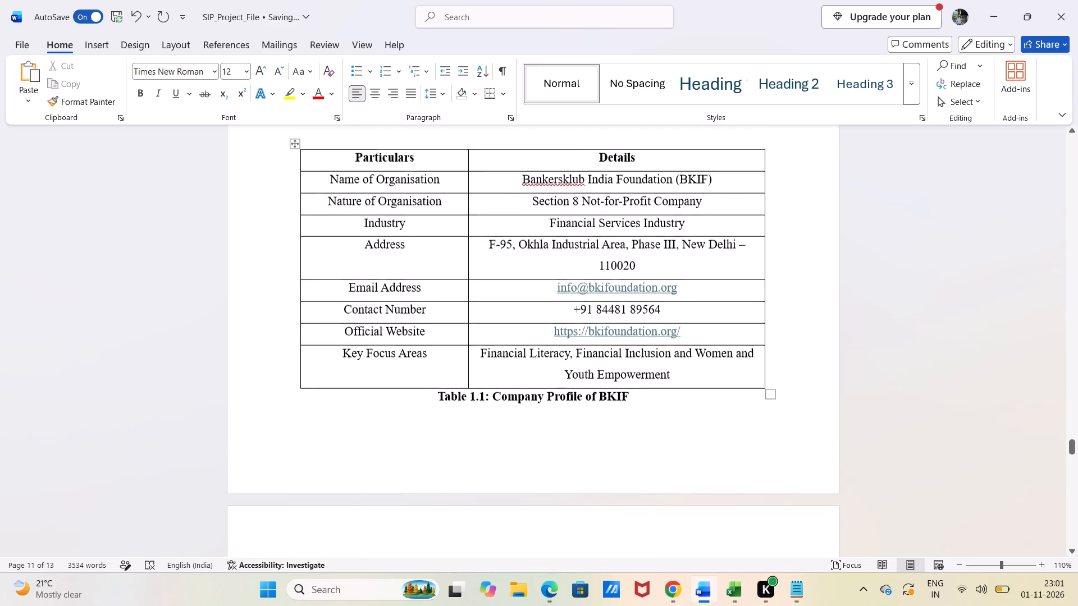
Add the heading "1.2.2 Company Background" in 14 pt bold italic above the paragraph introducing BankersKlub India Foundation.
scroll(365, 402, "down", 1)
key("1")
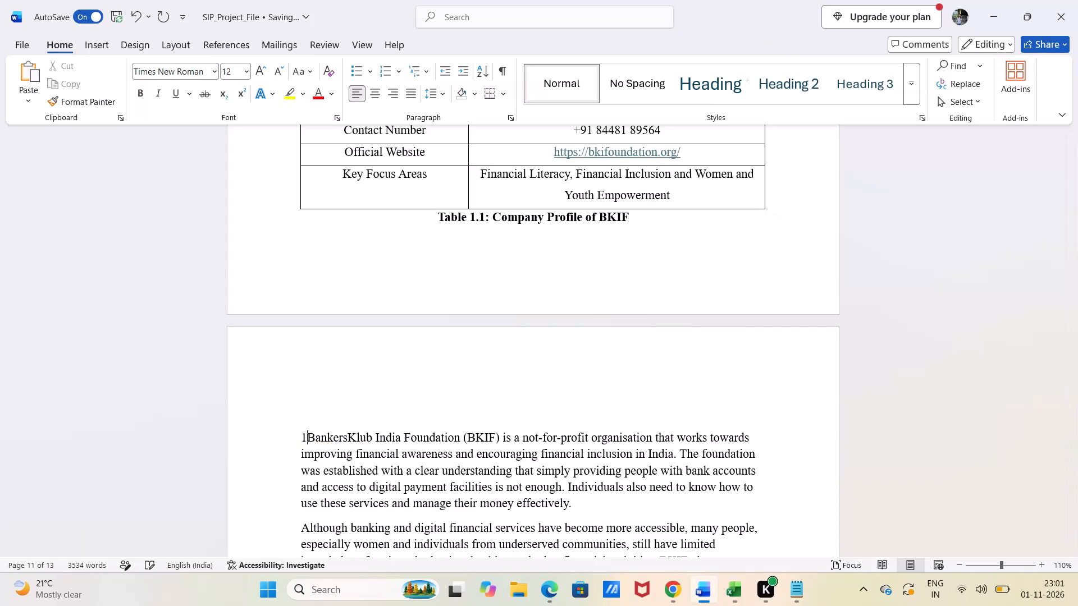
key("BackSpace")
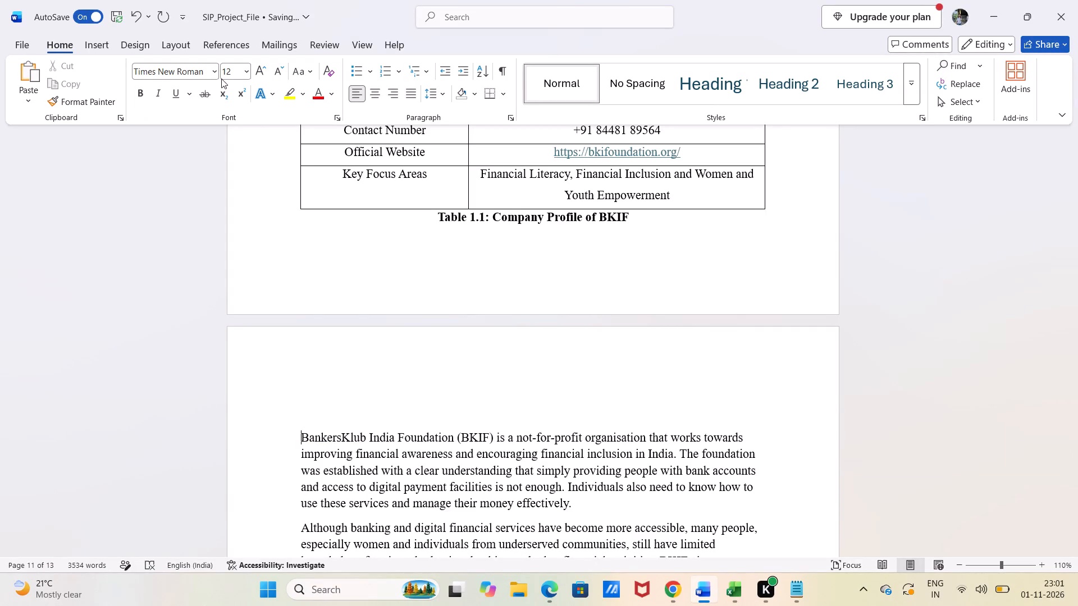
left_click(226, 72)
type("14")
key("Return")
left_click(140, 93)
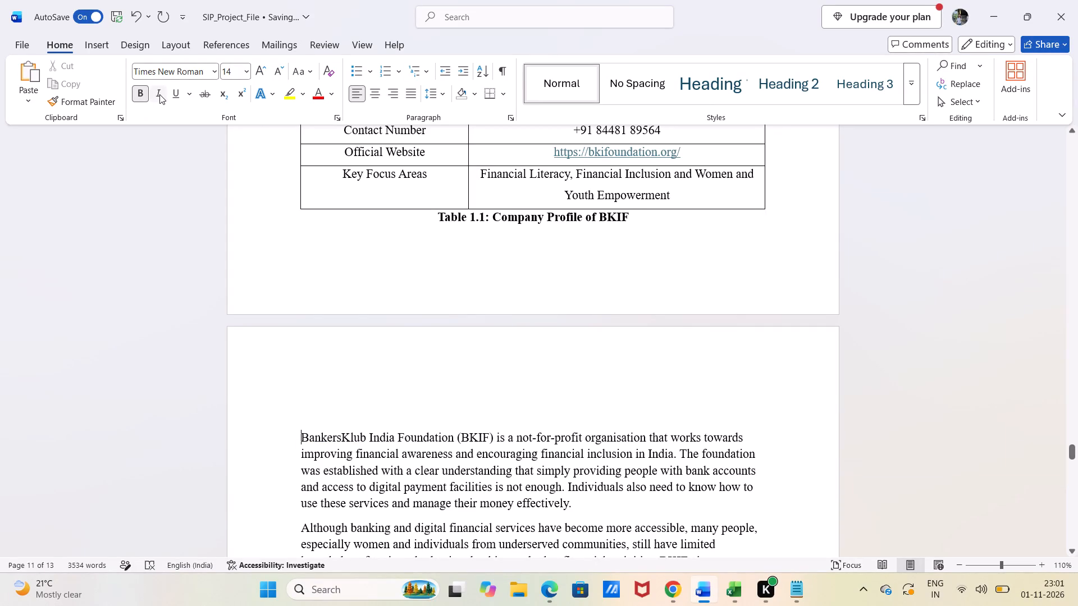
left_click(159, 94)
type("1.2.2")
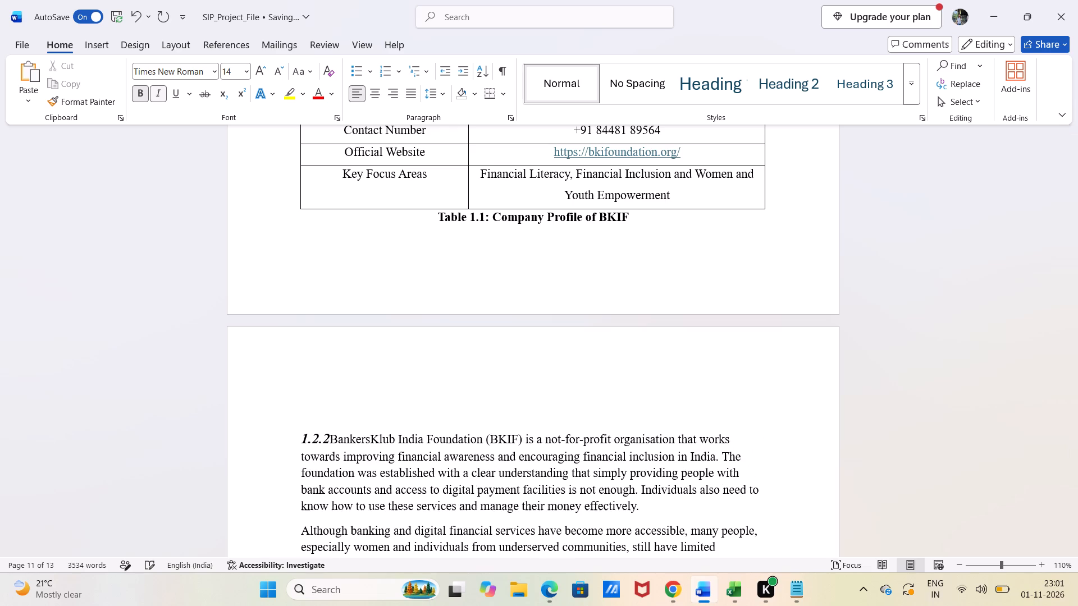
key("space")
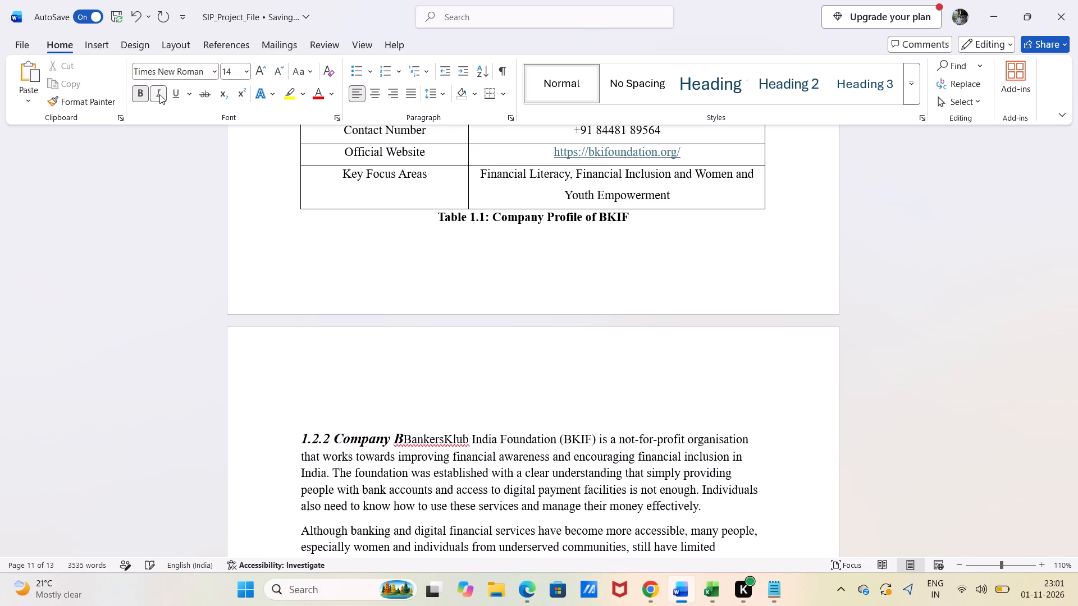
key("a")
type("clground")
key("Return")
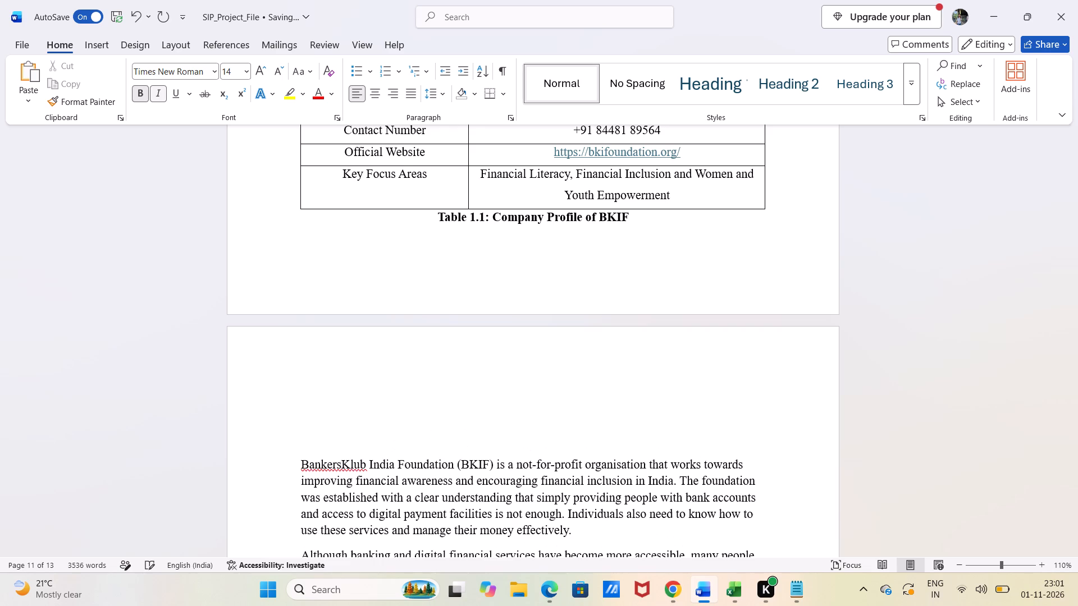
scroll(259, 240, "down", 1)
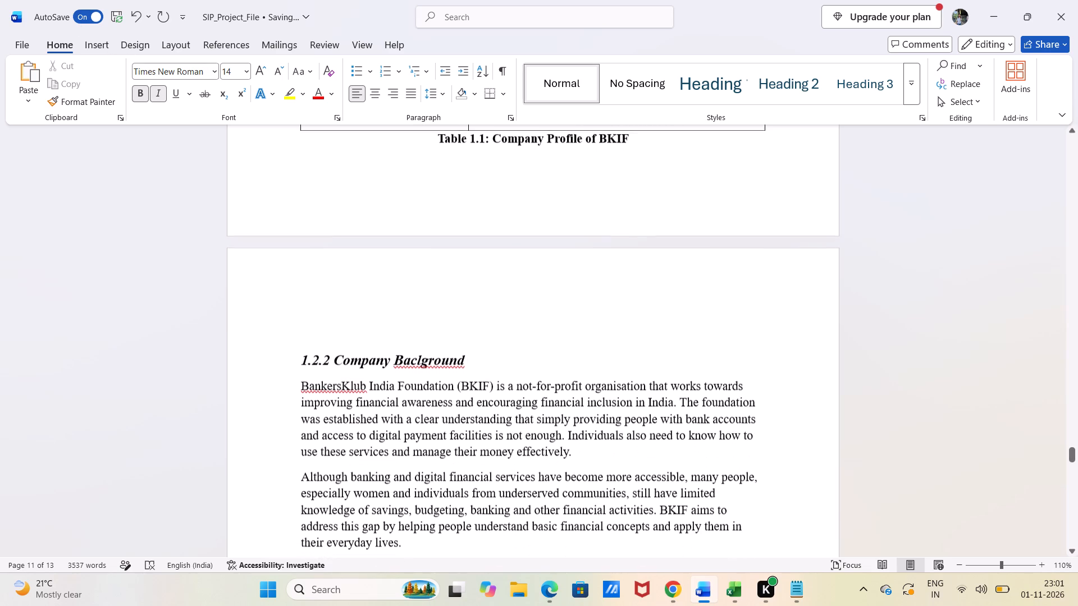
left_click(423, 361)
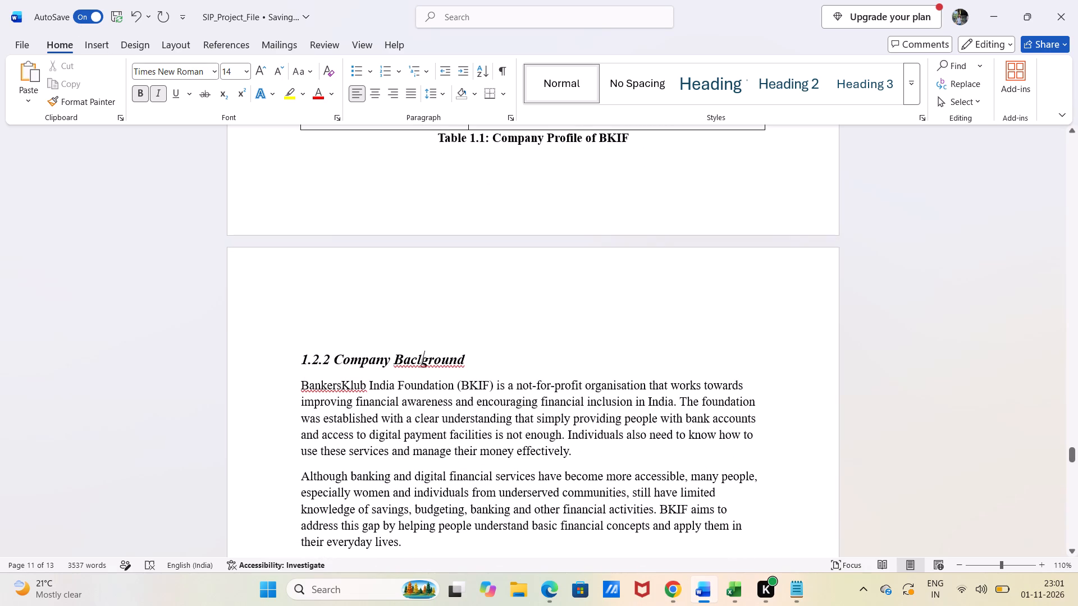
key("BackSpace")
key("k")
Apply 1.5 line spacing from the first Company Background paragraph through the heading "1.2.4 Mission of the Organisation".
scroll(319, 413, "down", 1)
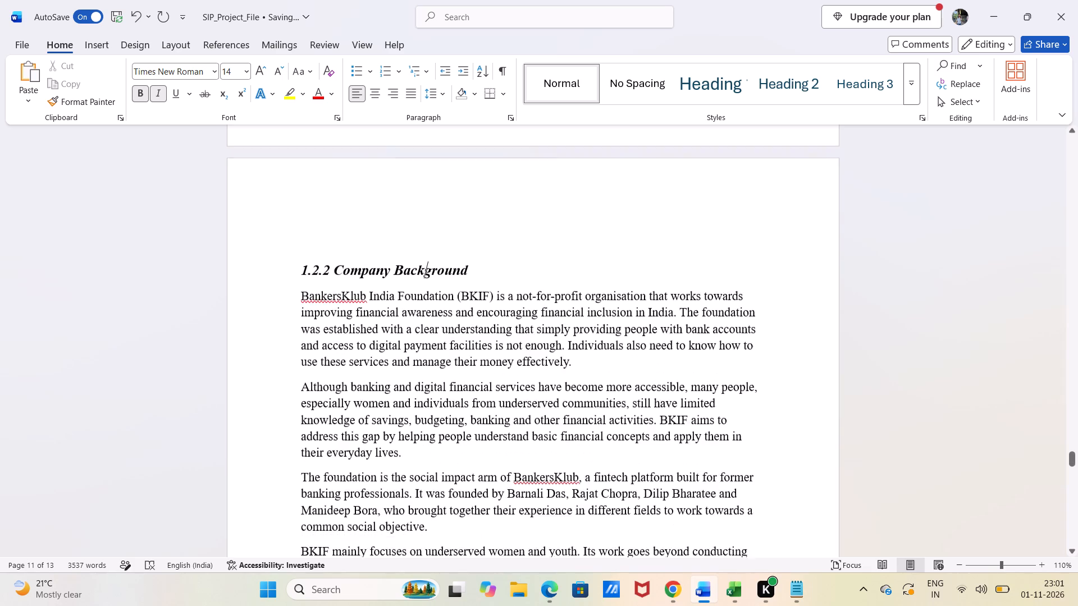
scroll(319, 413, "down", 1)
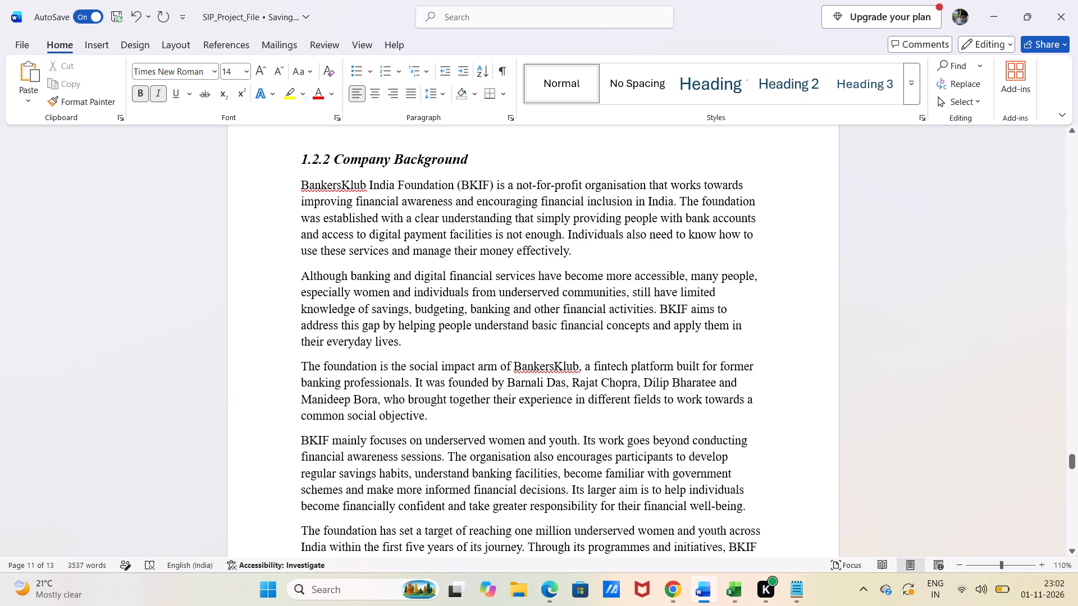
left_click_drag(300, 181, 479, 503)
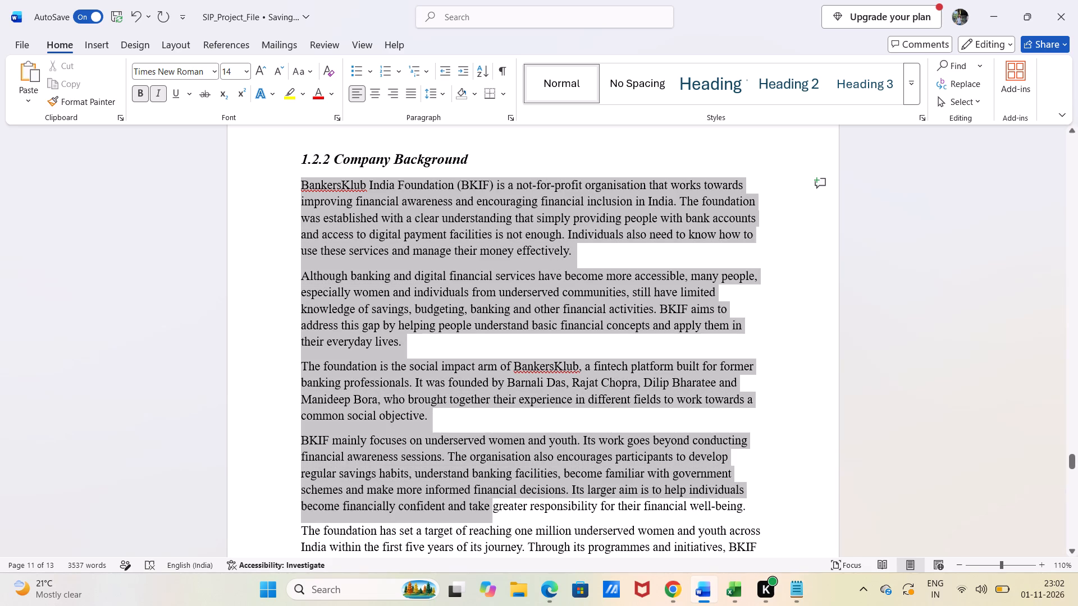
left_click_drag(479, 503, 510, 562)
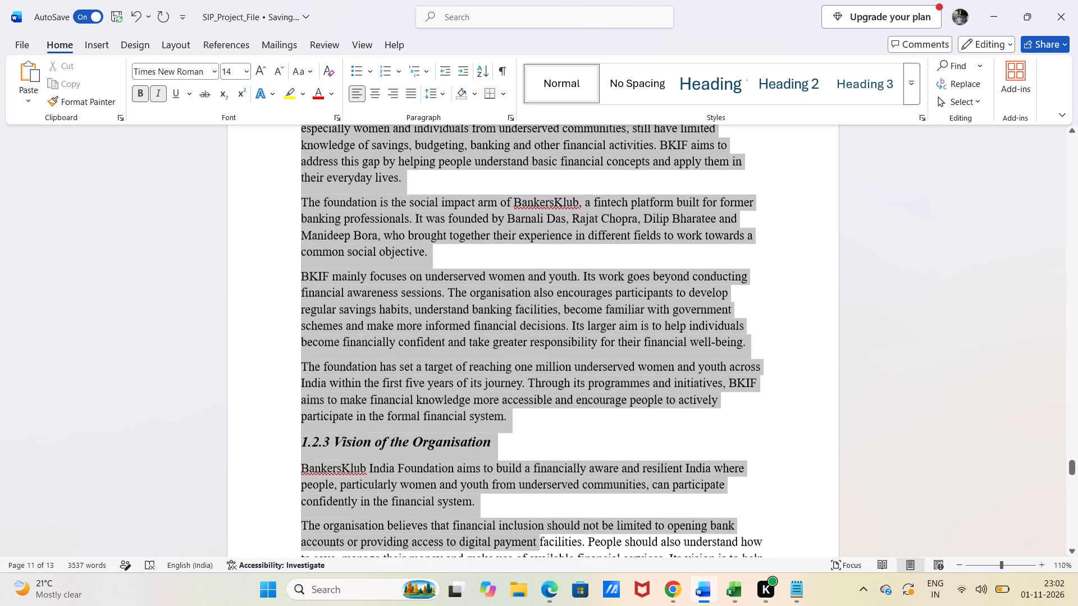
left_click_drag(510, 562, 496, 493)
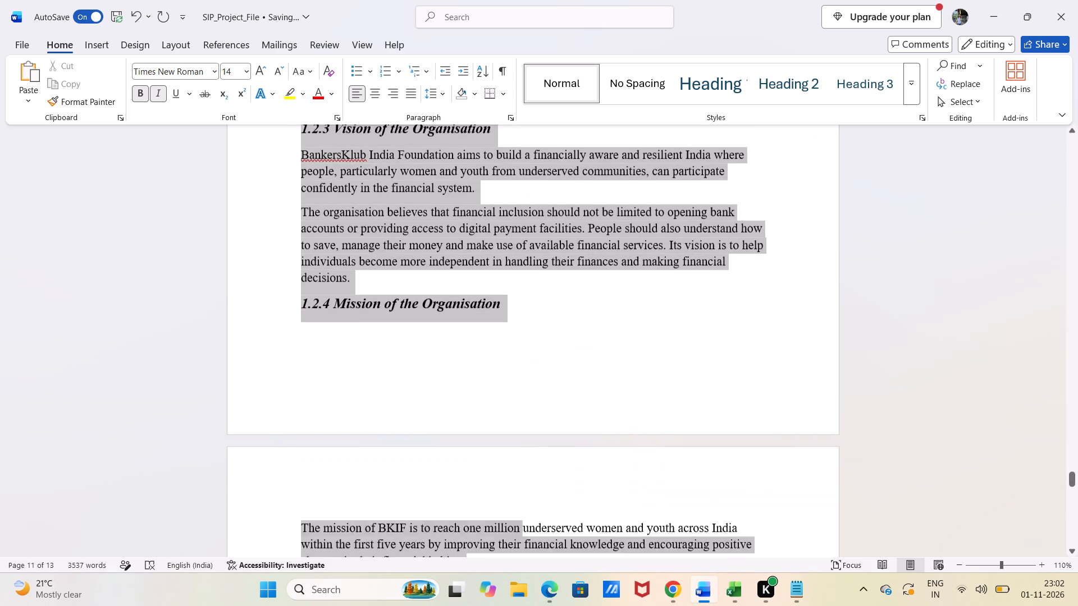
left_click_drag(496, 493, 522, 342)
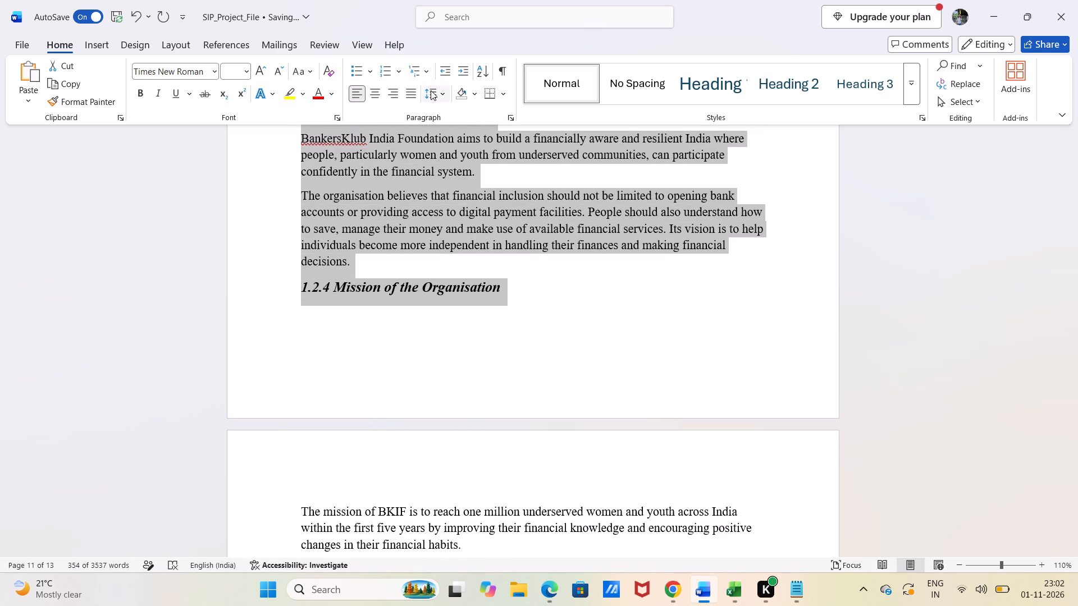
left_click(438, 94)
left_click(456, 155)
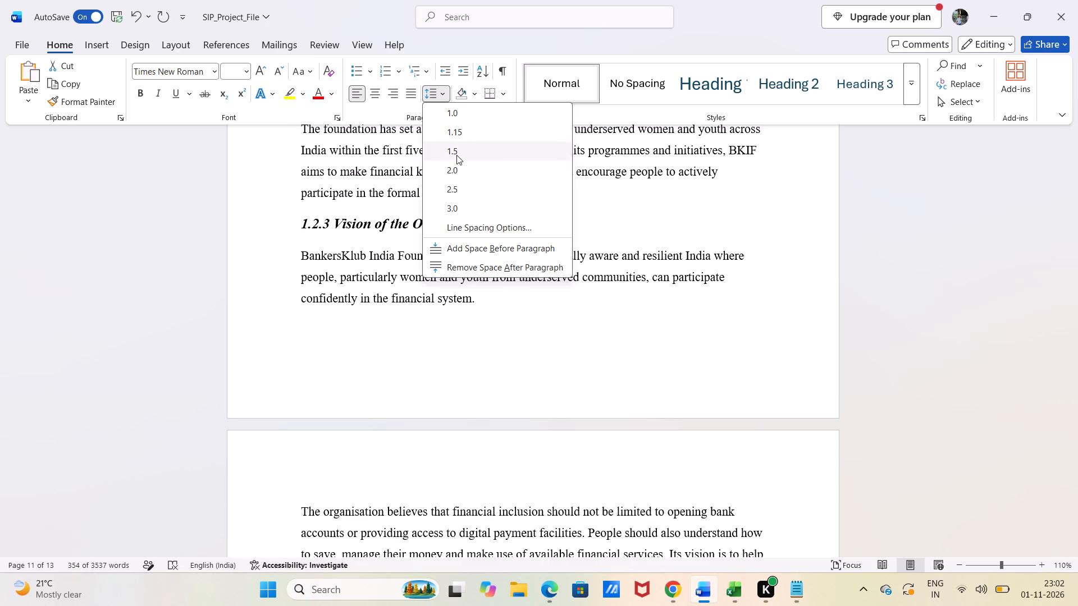
Apply 1.5 line spacing from the first mission paragraph in section 1.2.4 through the end of the numbered objectives list in 1.2.5.
scroll(414, 371, "down", 1)
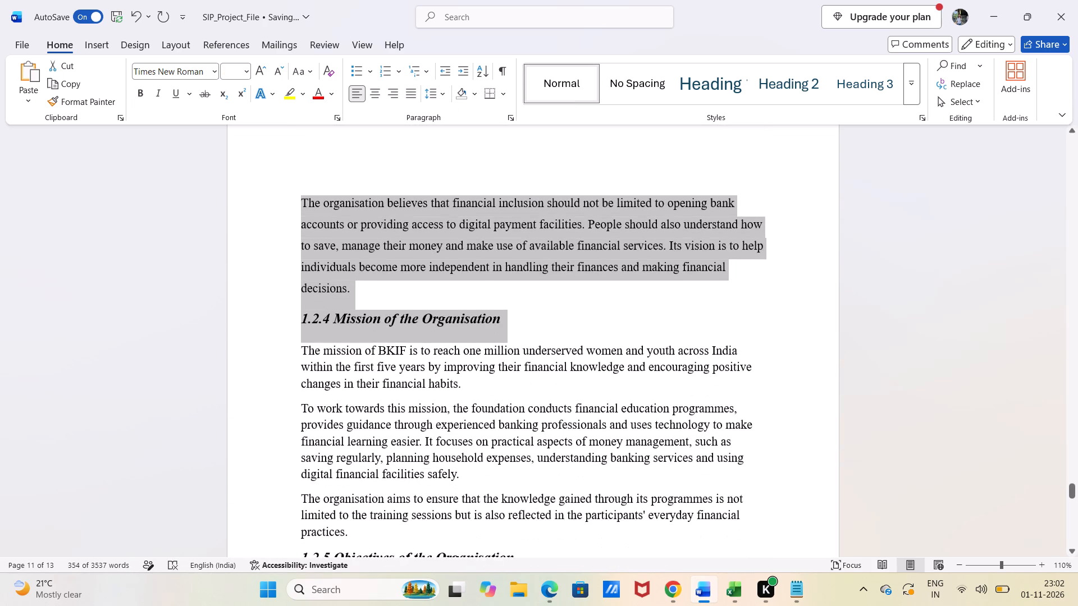
scroll(414, 371, "down", 1)
left_click_drag(300, 333, 513, 604)
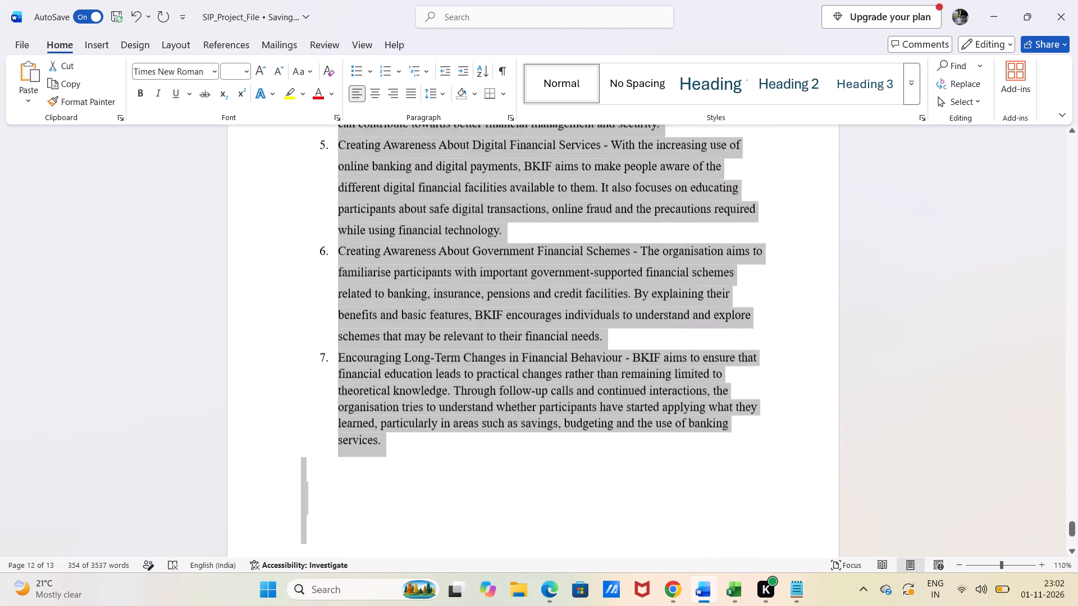
left_click_drag(513, 604, 521, 407)
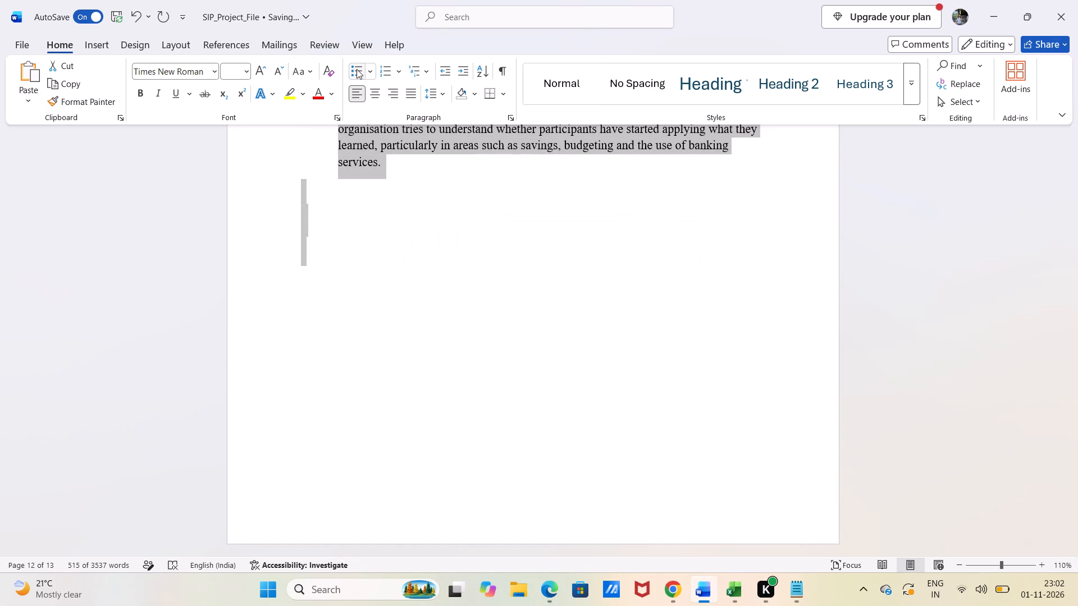
left_click(445, 97)
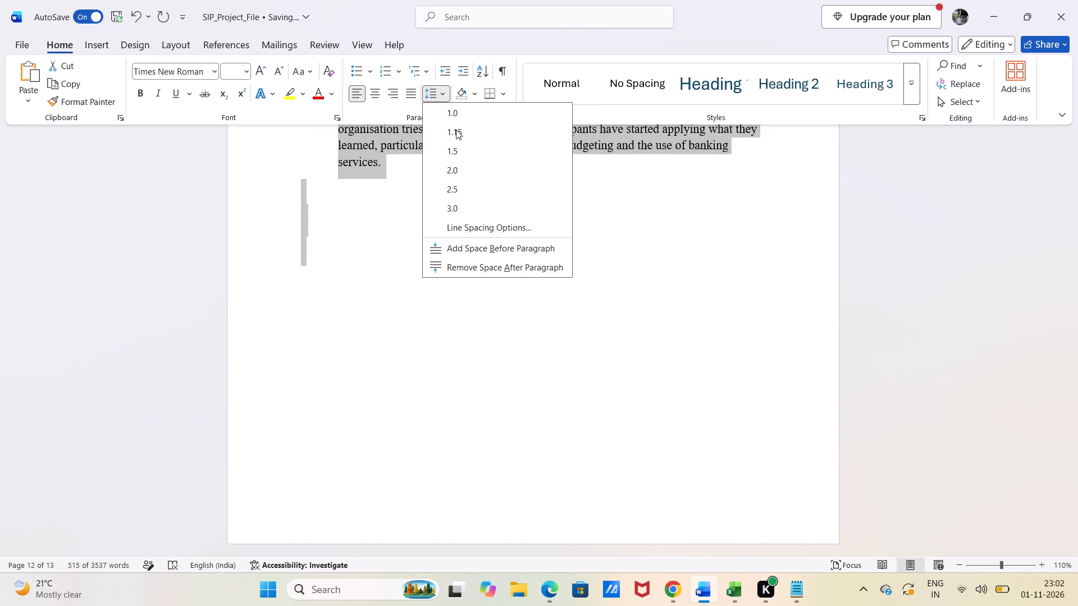
left_click(465, 151)
Remove an extra empty line below the objectives list and set the remaining empty line to bold italic, 14 pt.
left_click(352, 315)
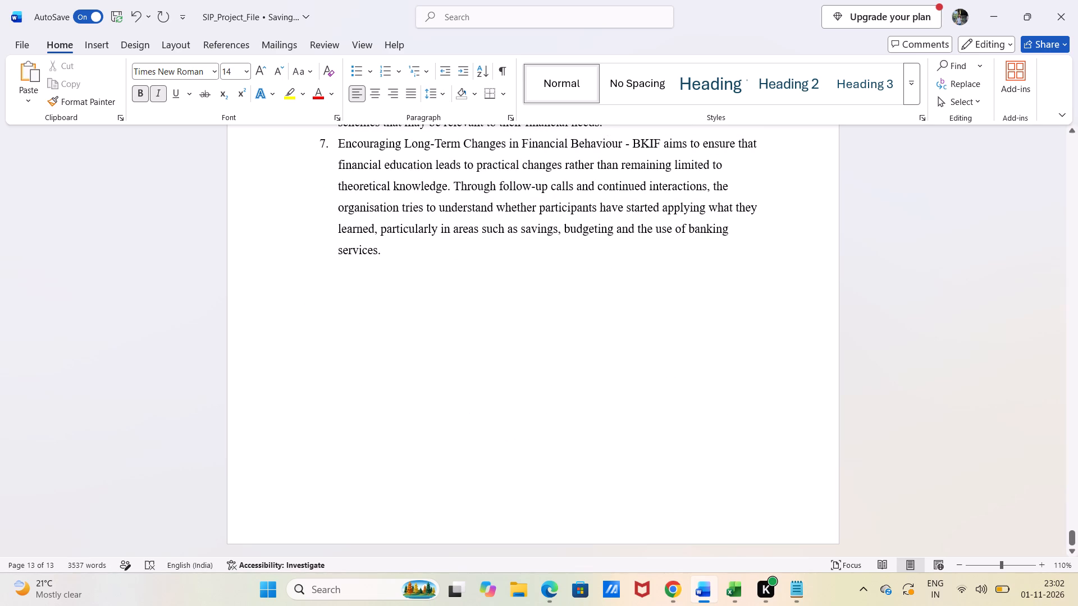
key("BackSpace")
left_click(138, 90)
left_click(150, 94)
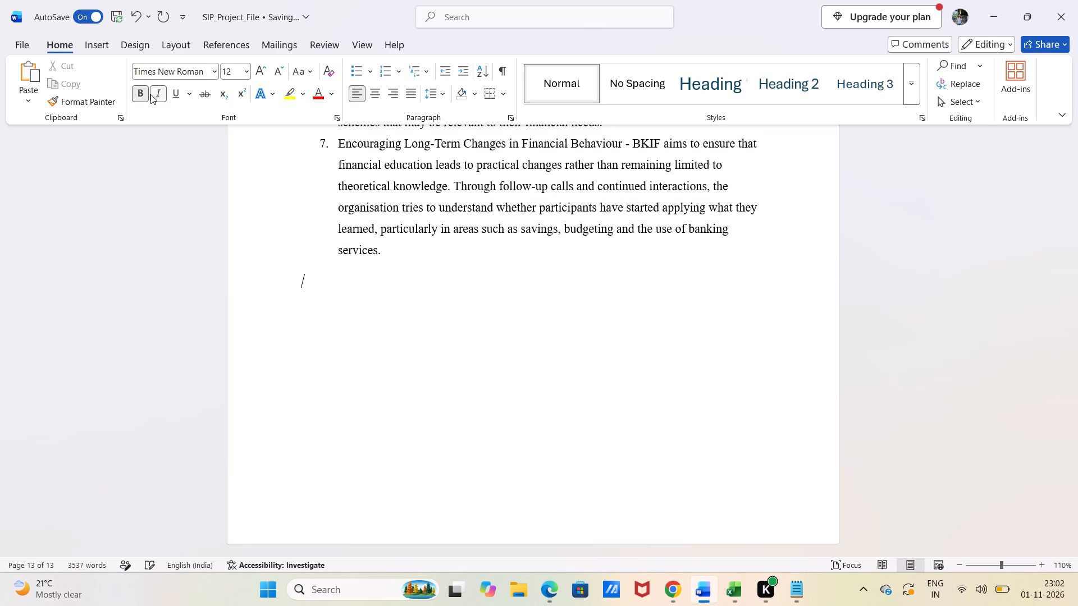
left_click(229, 71)
type("14")
key("shift+Return")
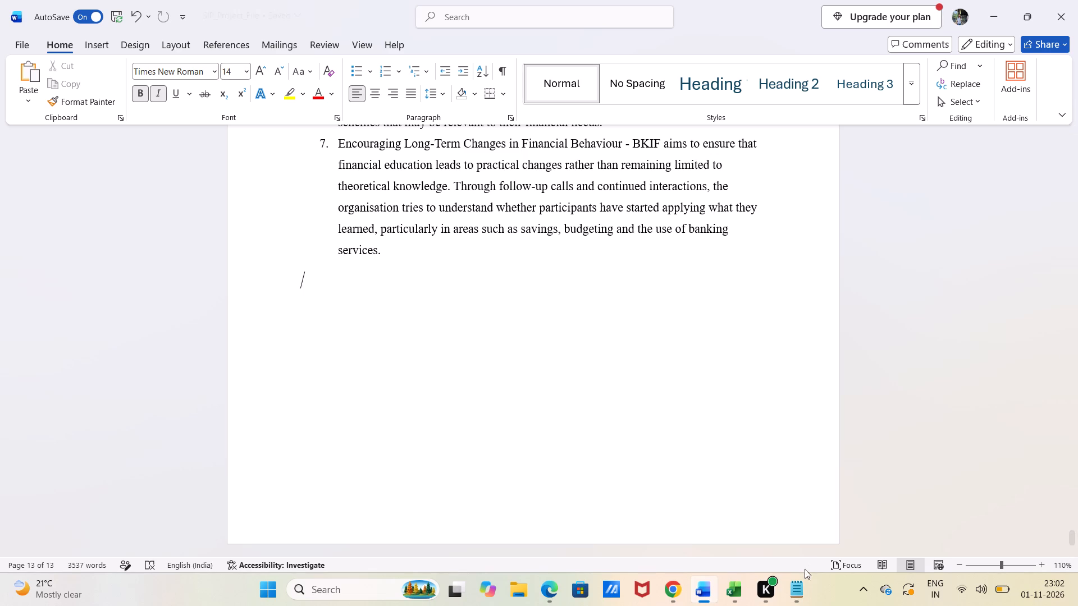
Copy the heading "1.2.6 Major Activities and Initiatives" from the "1.2 Introduction to the Company" notes in Notepad and paste it below the objectives list in Word.
left_click(802, 587)
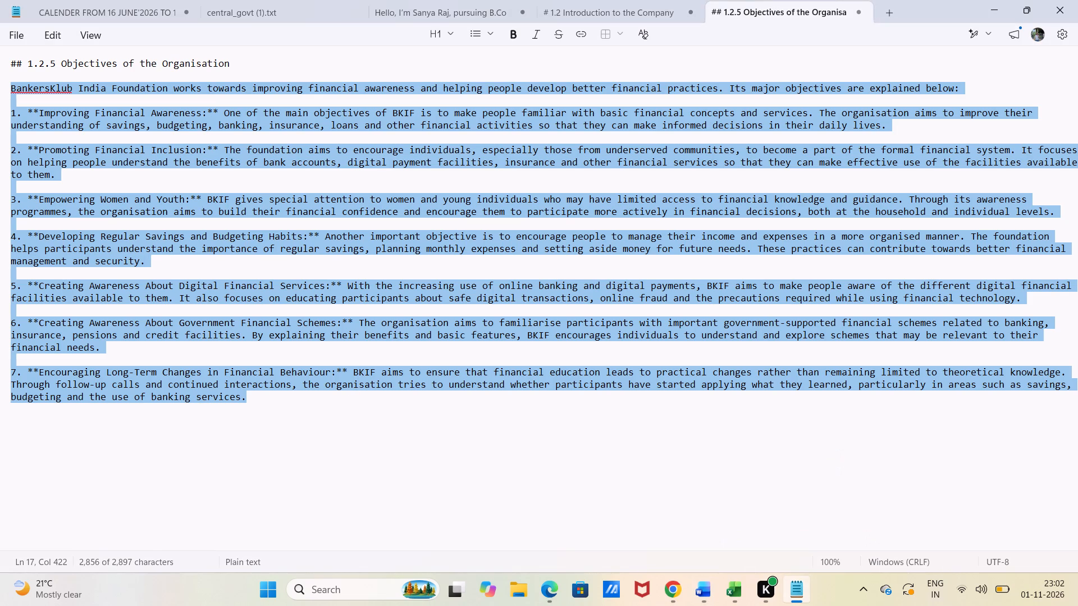
left_click(325, 420)
left_click(660, 8)
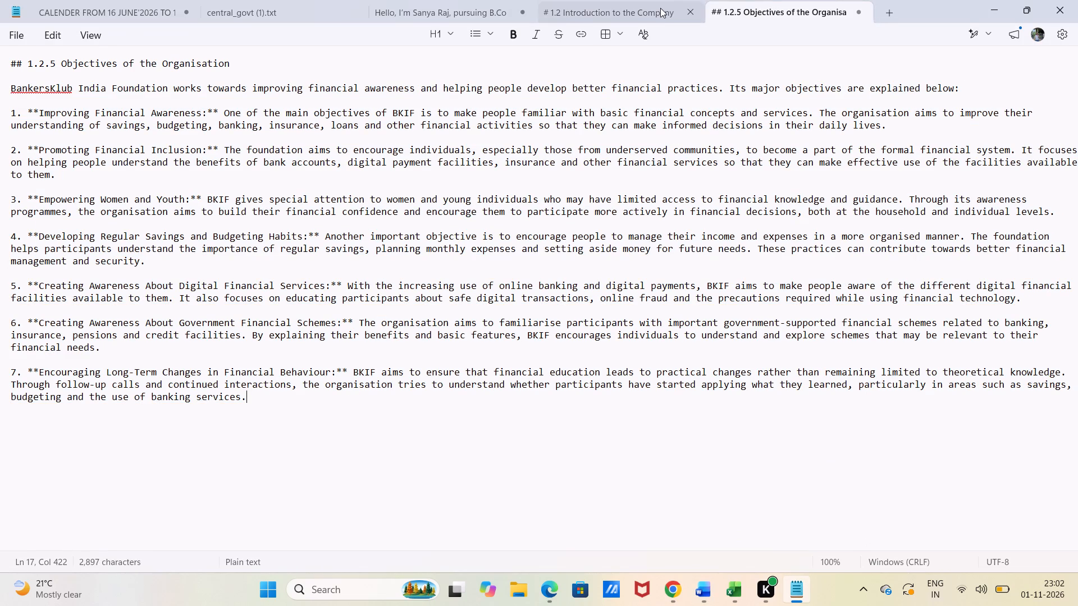
scroll(419, 276, "down", 1)
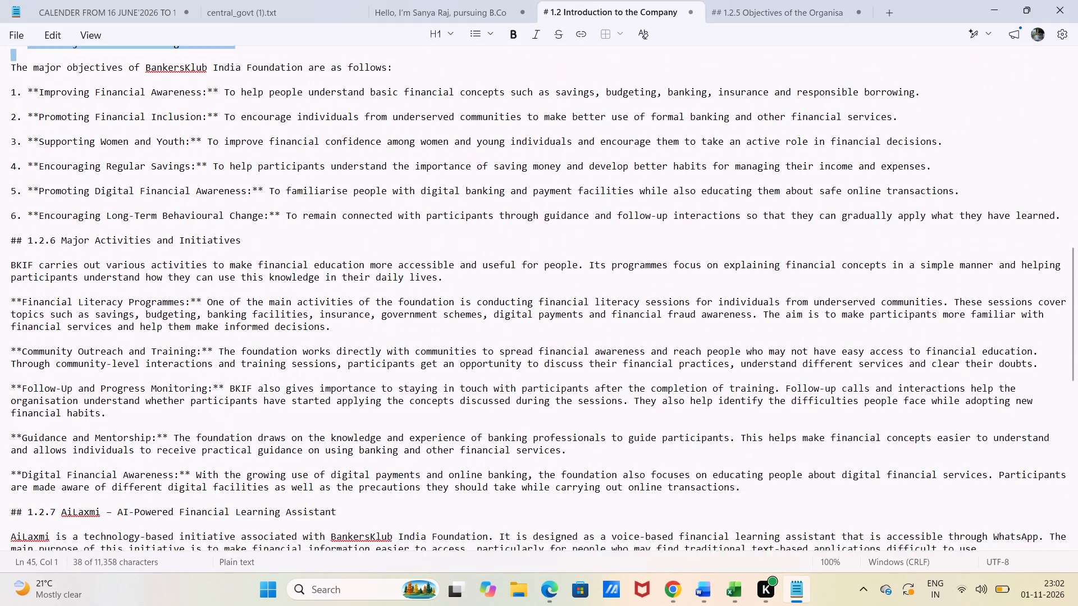
scroll(419, 276, "down", 1)
left_click_drag(26, 227, 250, 227)
key("ctrl+c")
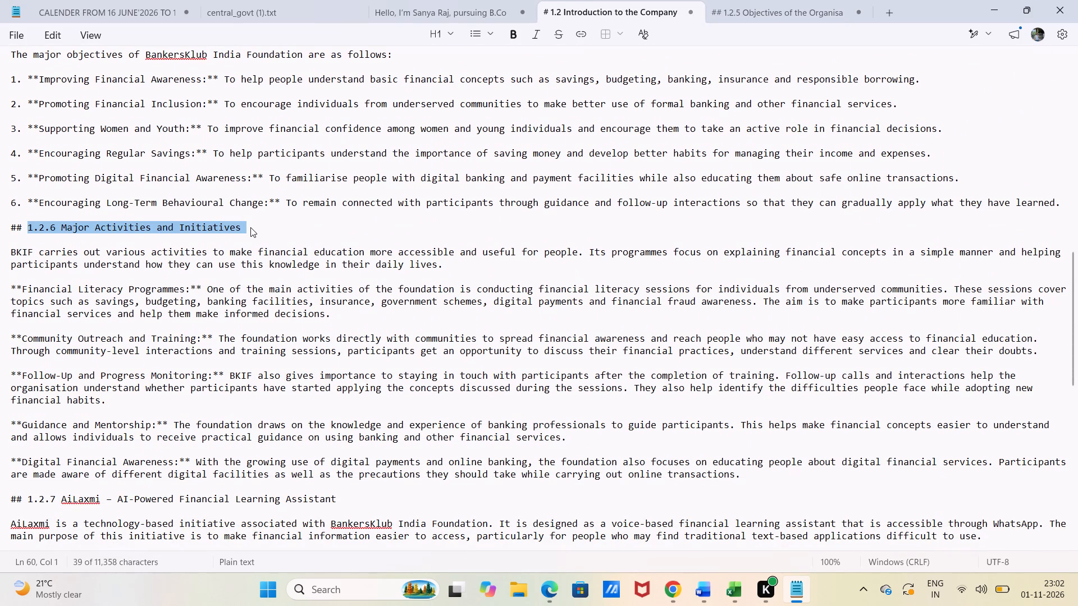
left_click(701, 590)
key("ctrl+v")
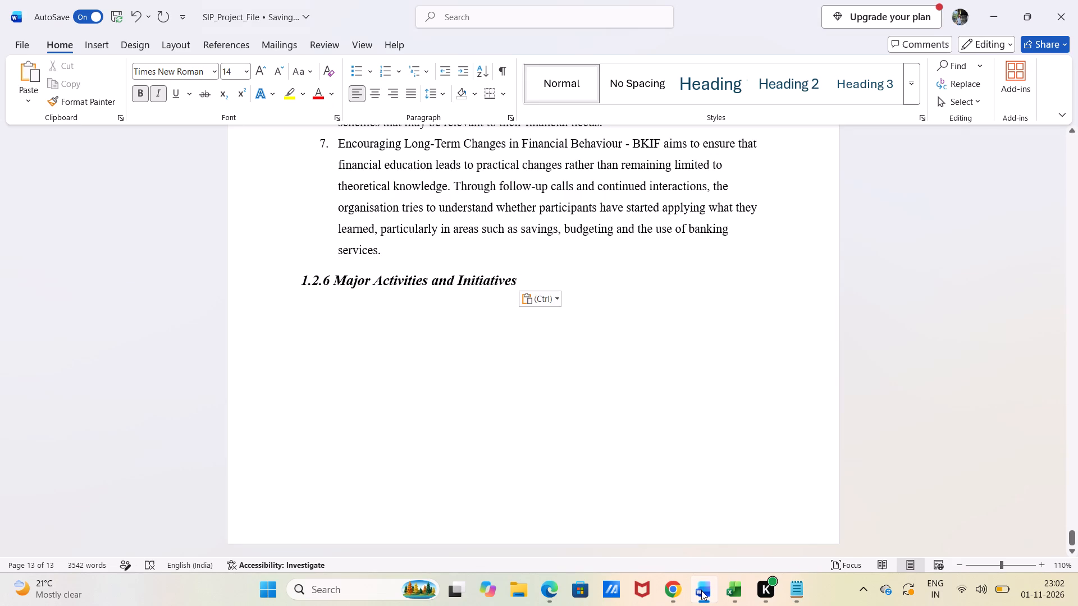
Start a new line below the 1.2.6 heading and set it to 12 pt without bold or italic.
key("Return")
left_click(143, 96)
left_click(152, 96)
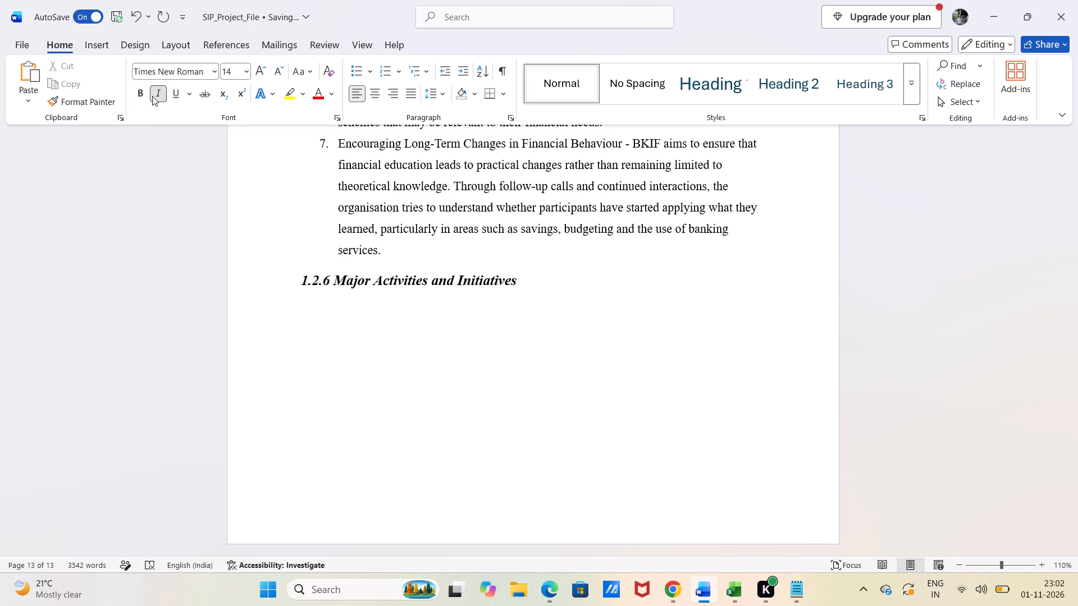
left_click(228, 70)
type("12")
key("Return")
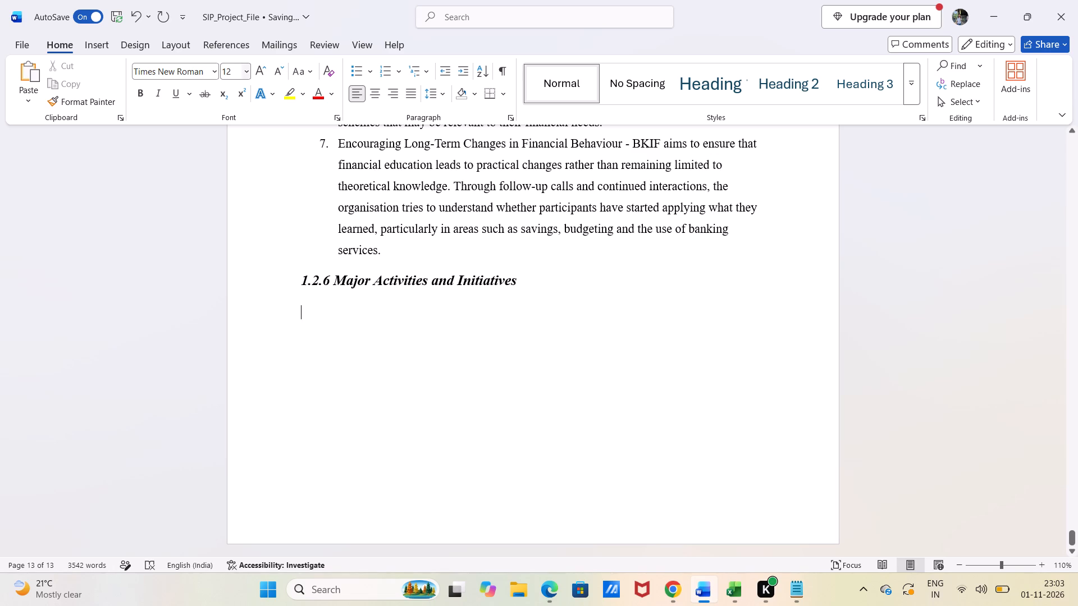
Copy the 1.2.6 body text, from "BKIF carries out various activities" through "Digital Financial Awareness", from Notepad and paste it below the 1.2.6 heading in Word.
left_click(788, 596)
scroll(289, 313, "down", 1)
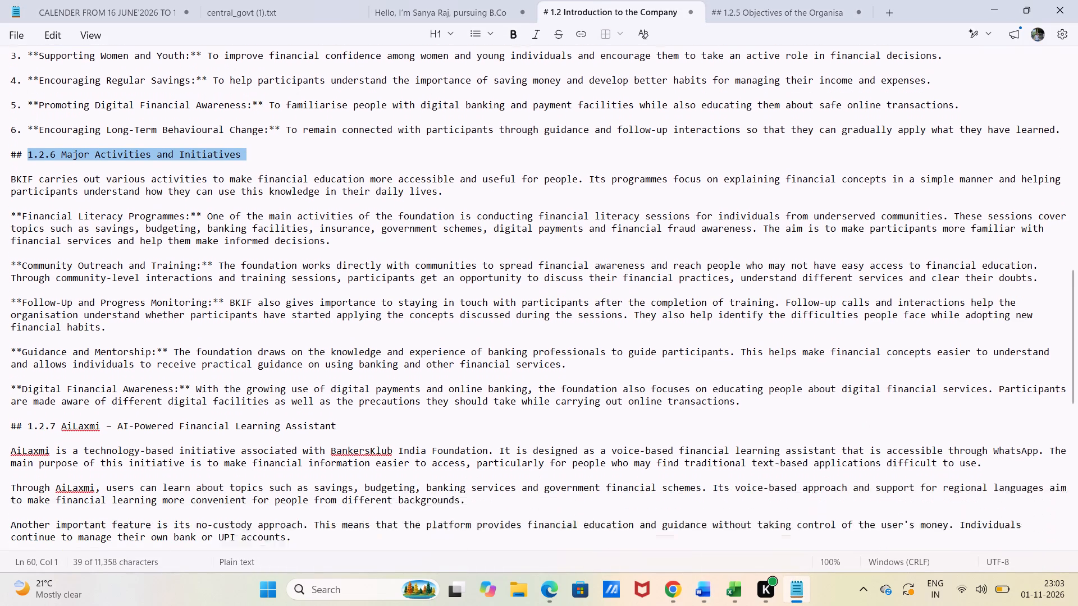
scroll(289, 313, "down", 1)
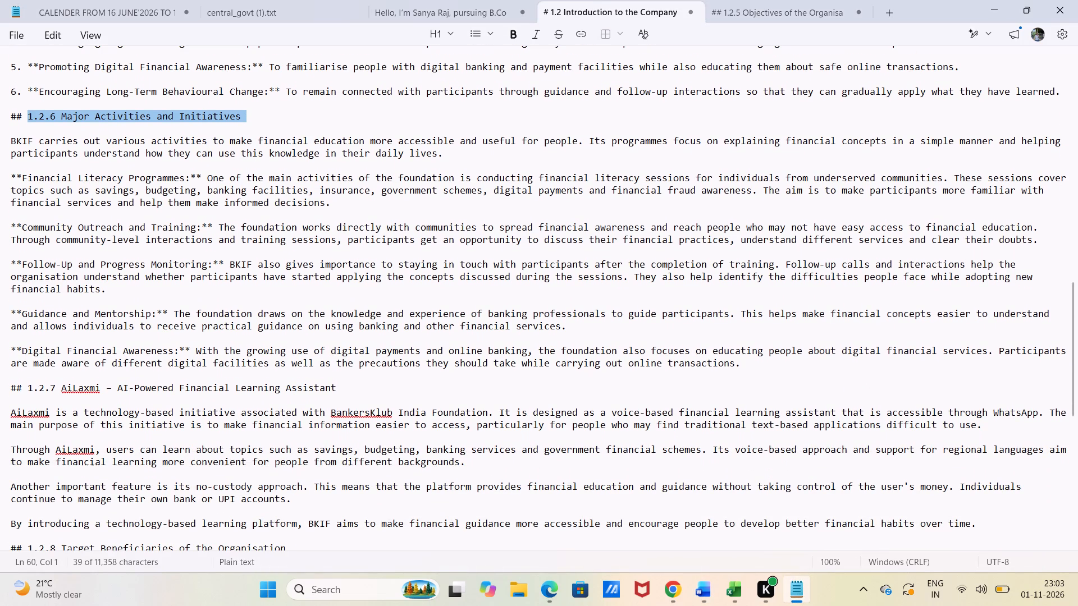
left_click_drag(9, 139, 444, 364)
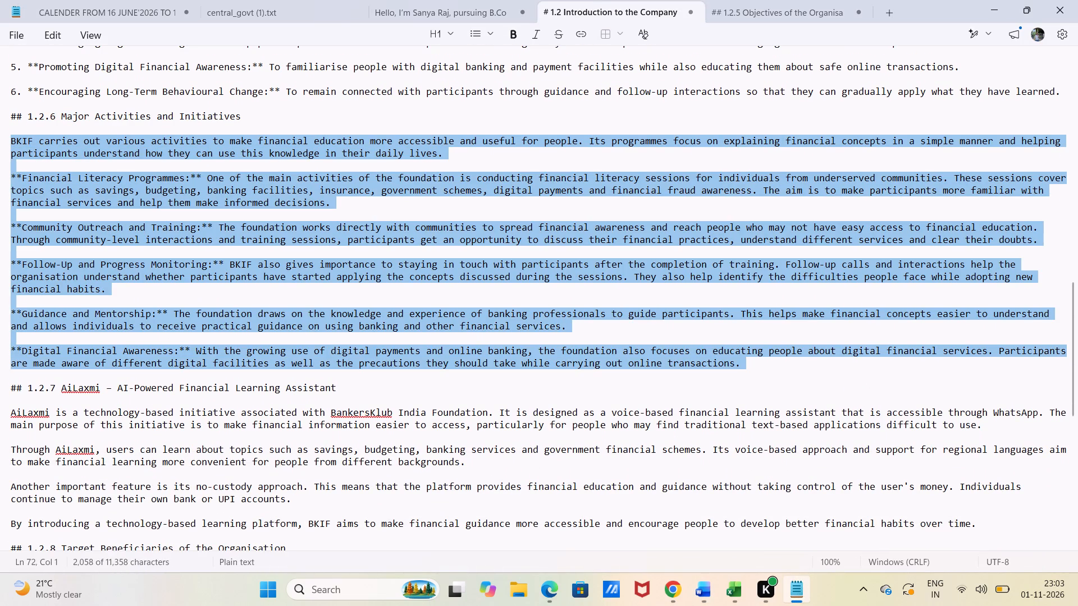
left_click_drag(444, 364, 445, 364)
key("ctrl+c")
left_click(701, 582)
key("ctrl+v")
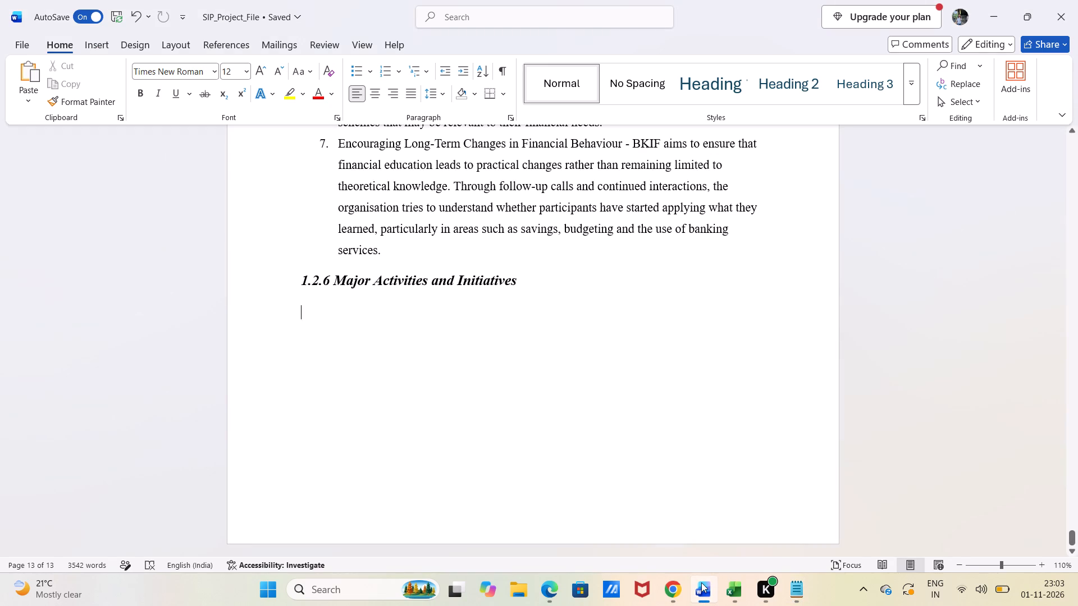
Remove the empty line below the introductory paragraph of section 1.2.6.
scroll(579, 480, "up", 1)
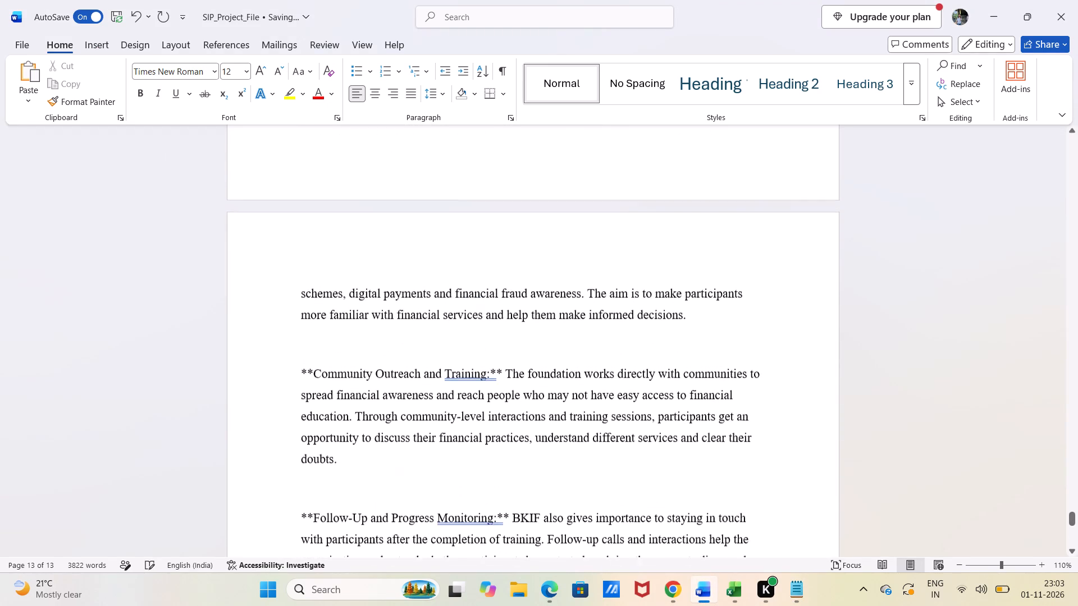
scroll(579, 480, "up", 2)
left_click(346, 387)
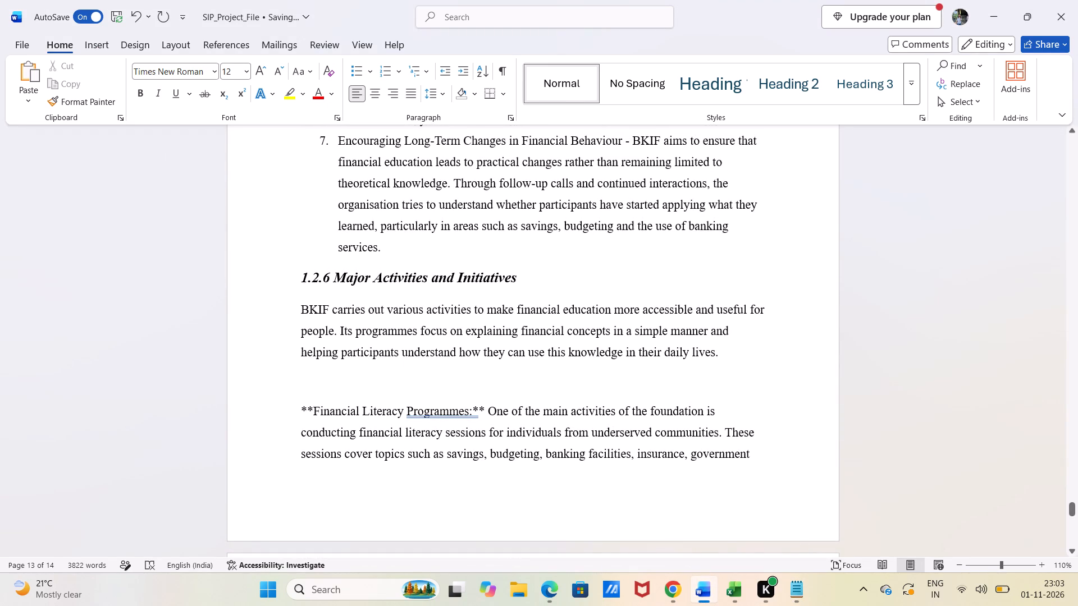
key("BackSpace")
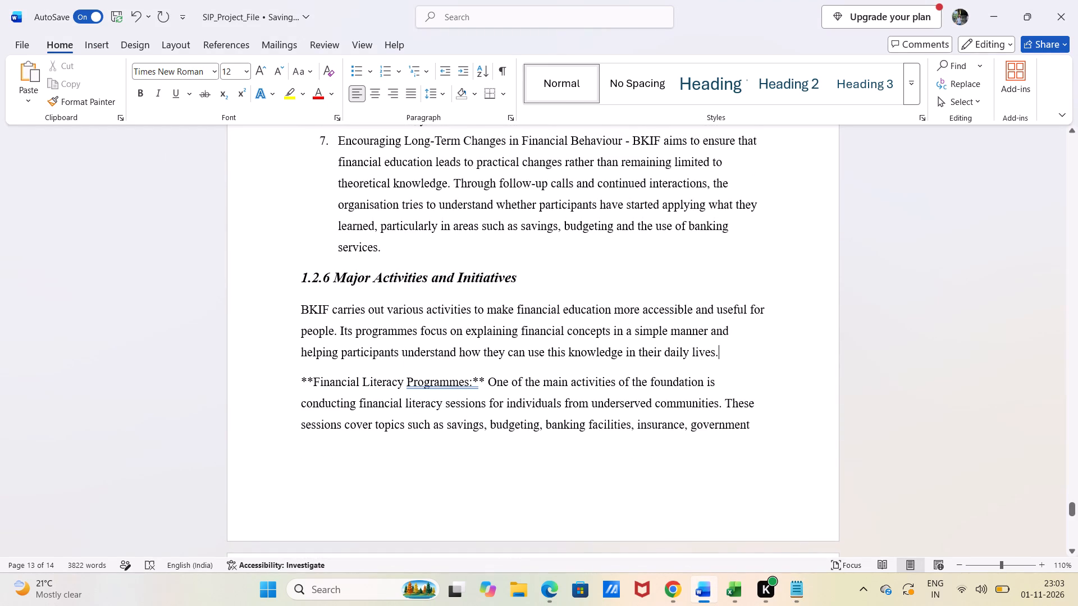
Make the "Financial Literacy Programmes" paragraph a square-bulleted item, removing its asterisks and replacing the colon after the title with " - ".
left_click(315, 381)
key("BackSpace")
key("BackSpace")
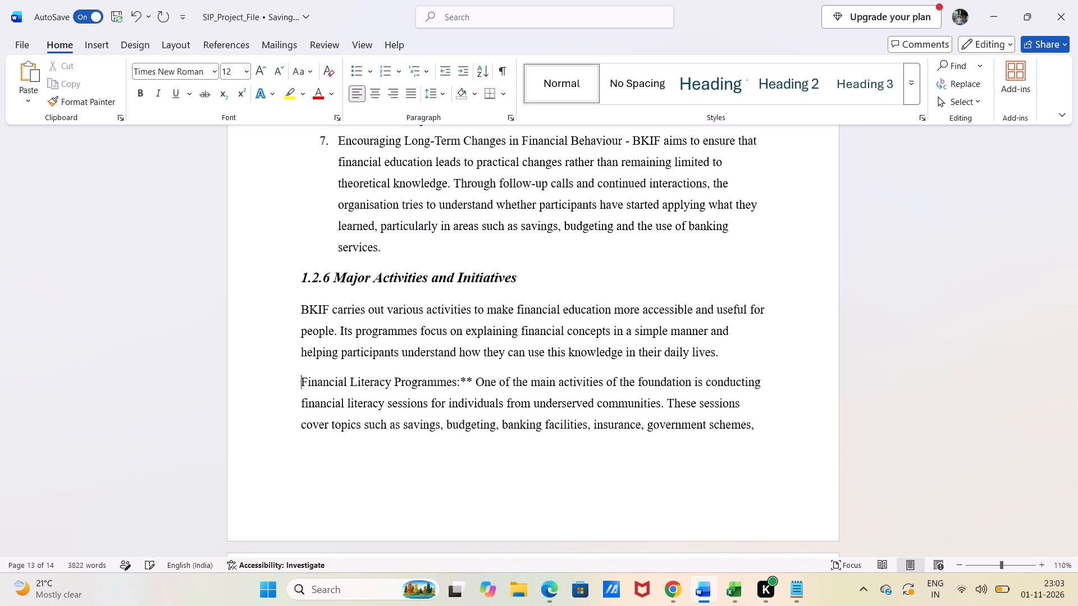
left_click(363, 71)
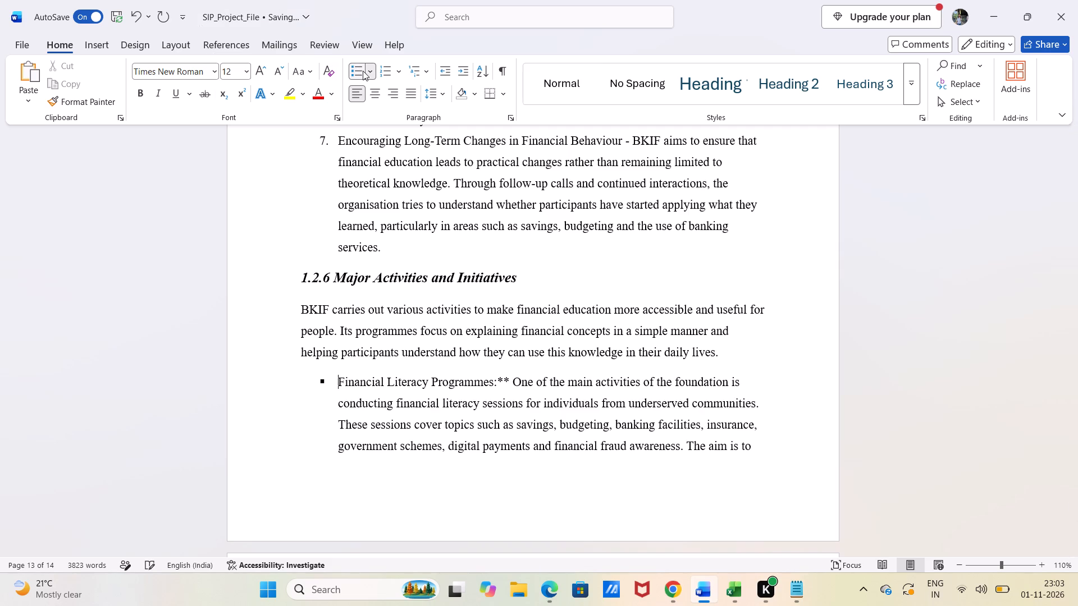
left_click(512, 378)
key("BackSpace")
key("BackSpace")
key("BackSpace")
key("BackSpace")
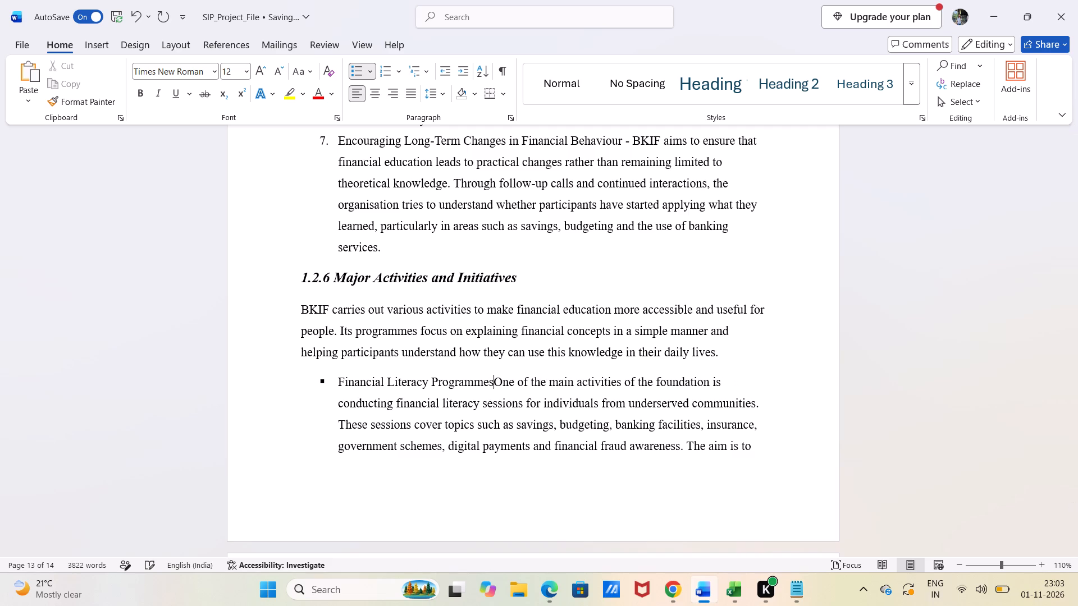
key("space")
type("-")
key("space")
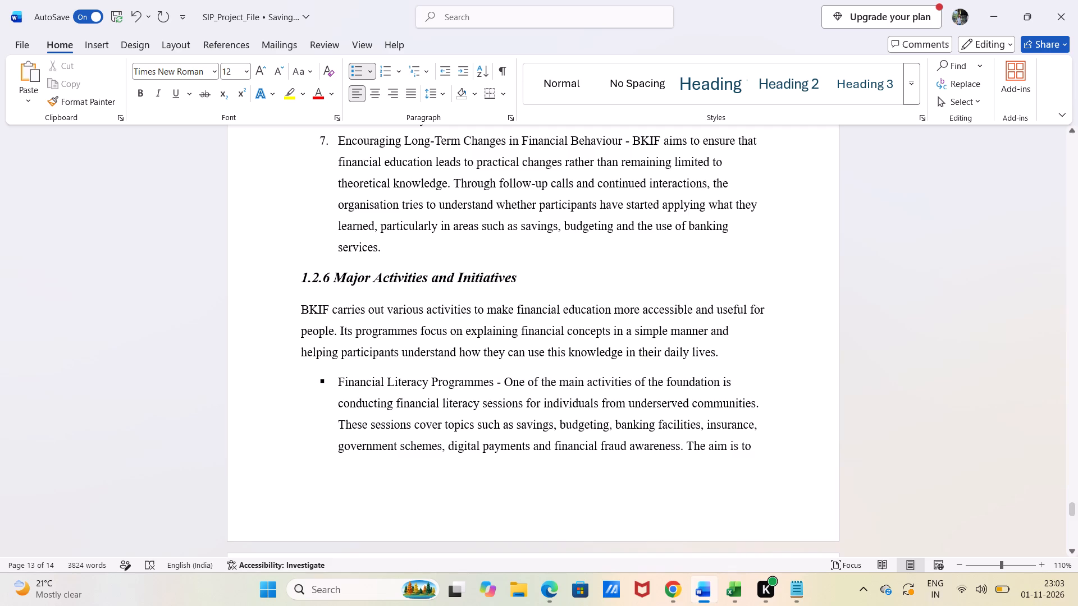
Make "Community Outreach and Training" the next bulleted item, removing the empty line above and its asterisks and replacing the title's colon with " -".
scroll(459, 471, "down", 2)
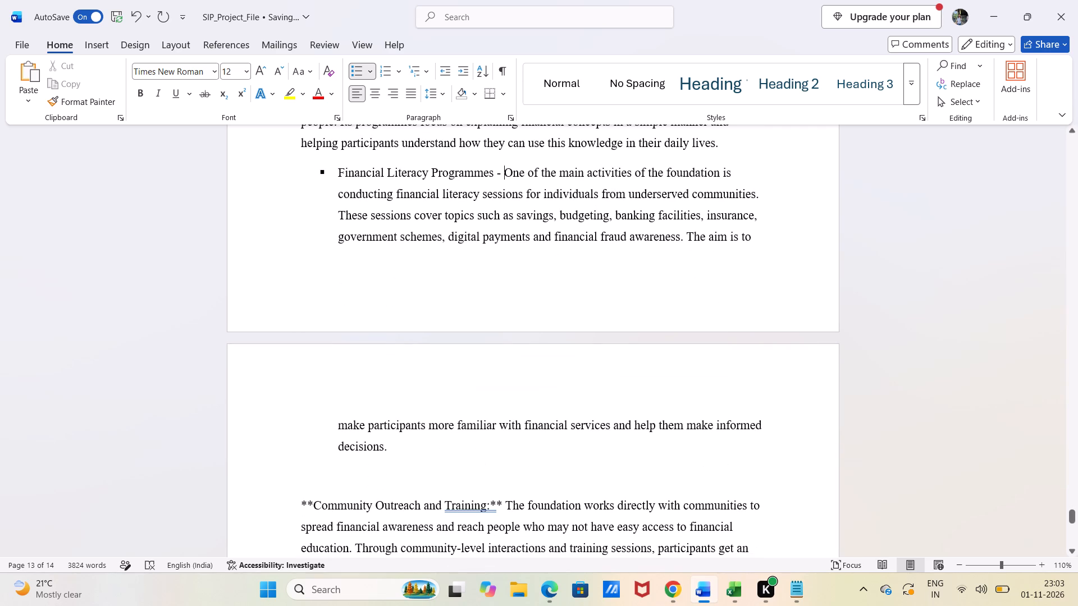
left_click(312, 507)
key("BackSpace")
key("BackSpace")
key("BackSpace")
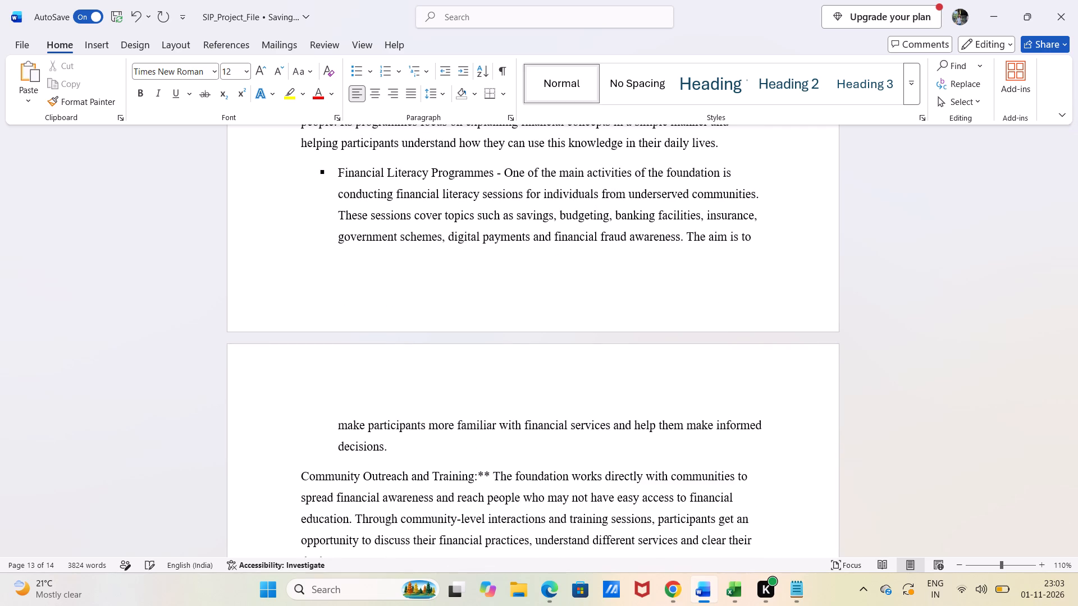
left_click(355, 77)
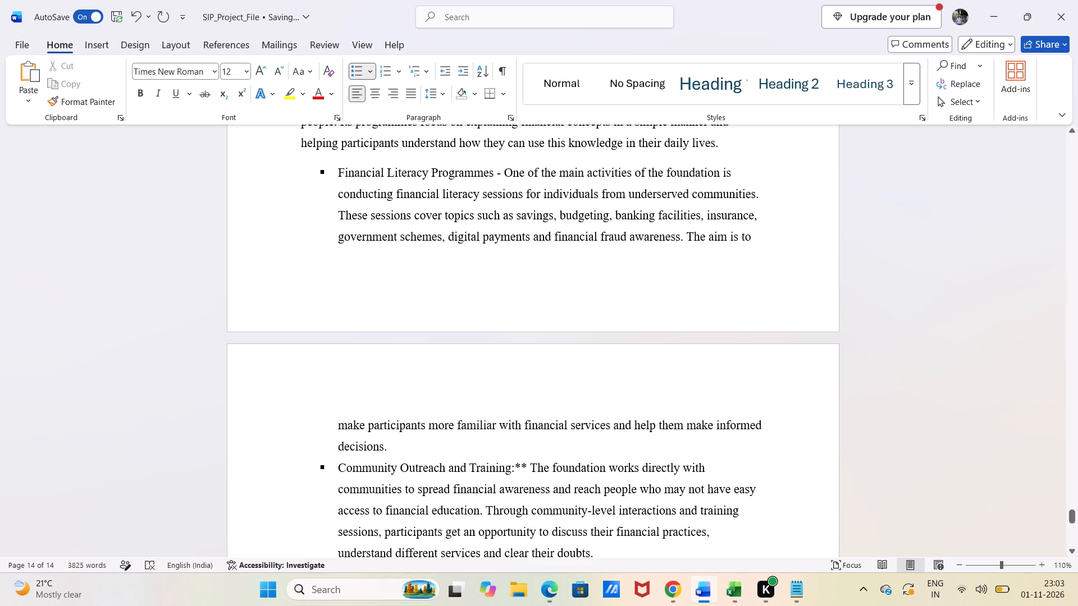
left_click(527, 465)
key("BackSpace")
key("BackSpace")
key("BackSpace")
key("space")
type("-")
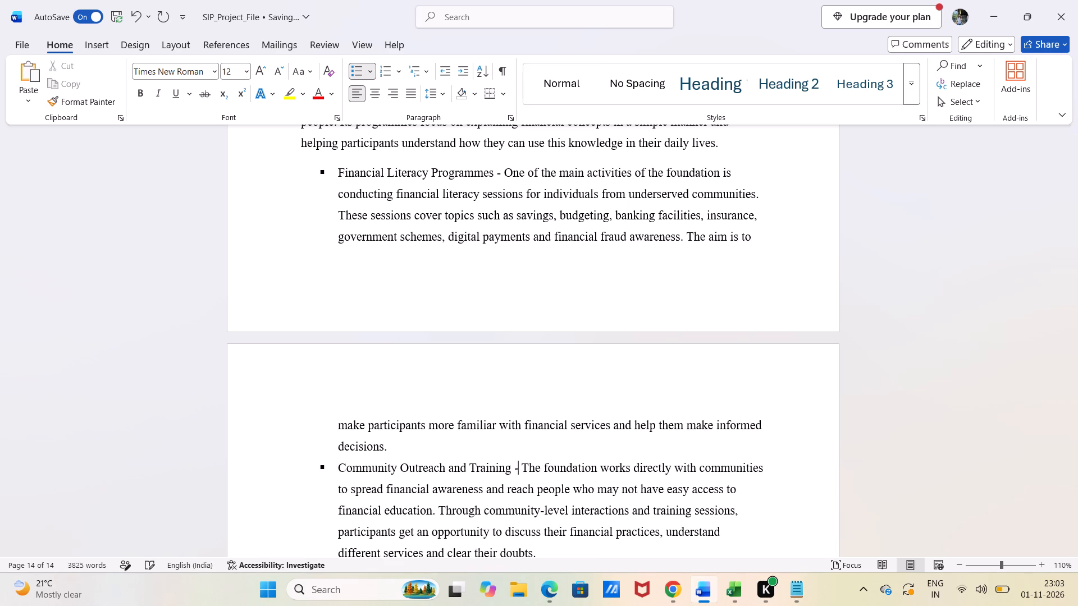
Make "Follow-Up and Progress Monitoring" the next bulleted item, removing the empty line above and its asterisks and replacing the title's colon with " -".
scroll(456, 490, "down", 2)
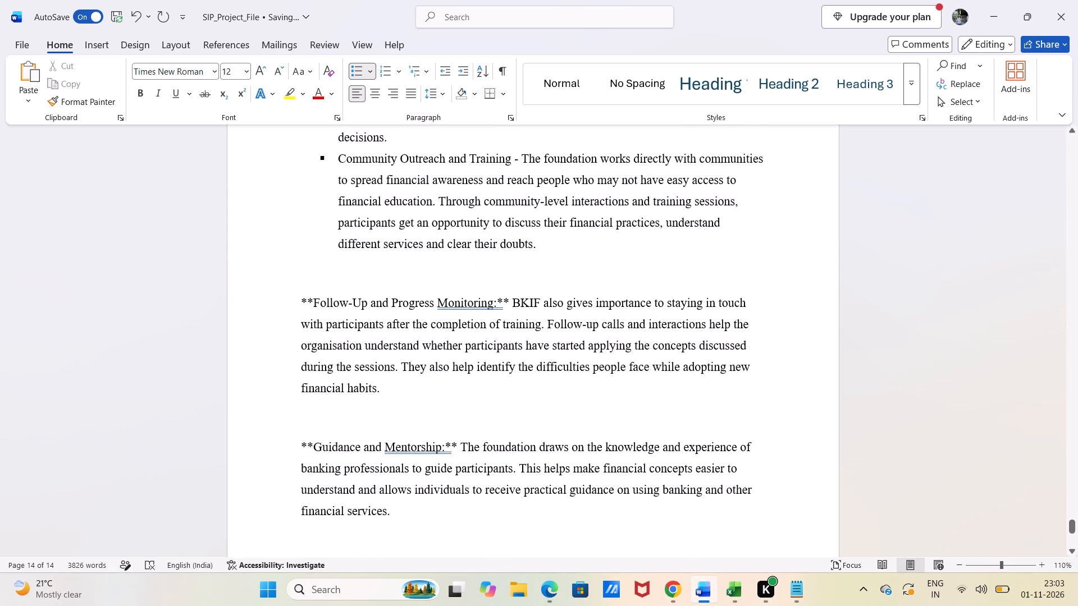
left_click(312, 297)
key("BackSpace")
key("BackSpace")
key("BackSpace")
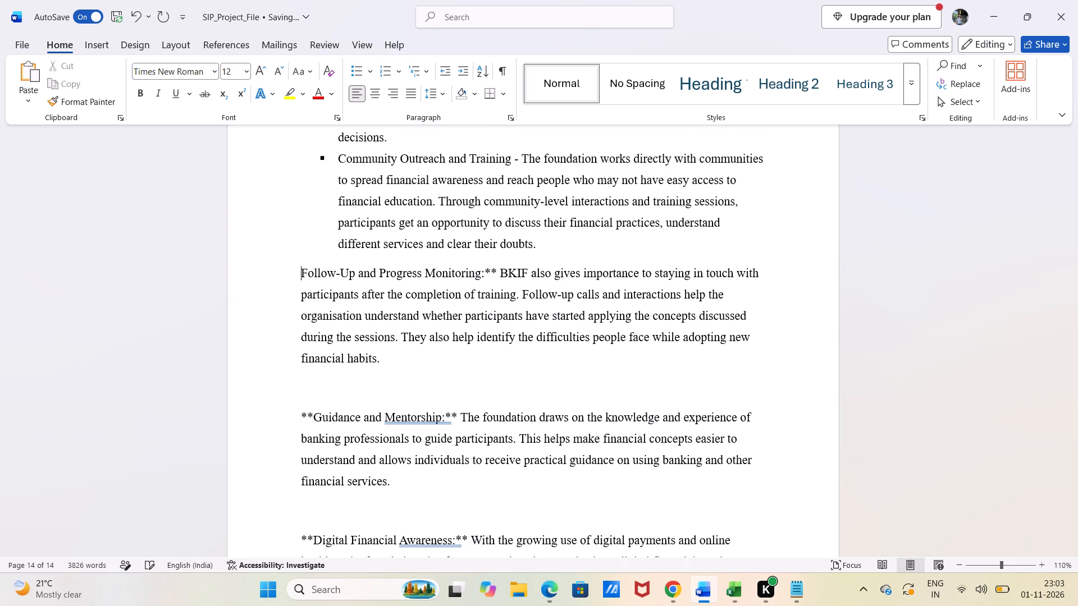
left_click(358, 65)
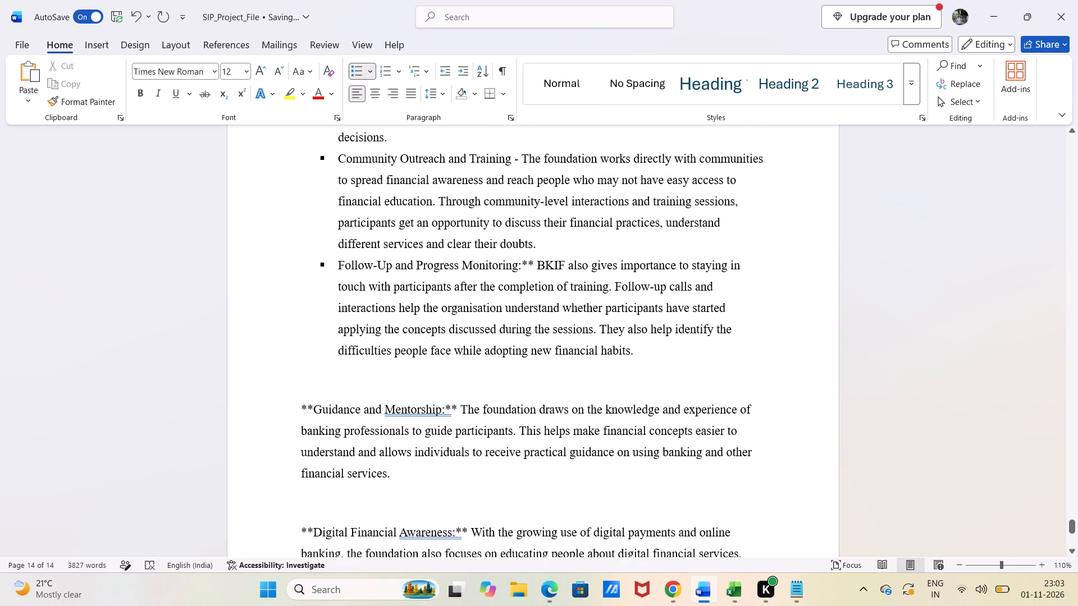
left_click(533, 262)
key("BackSpace")
key("BackSpace")
key("BackSpace")
key("space")
type("-")
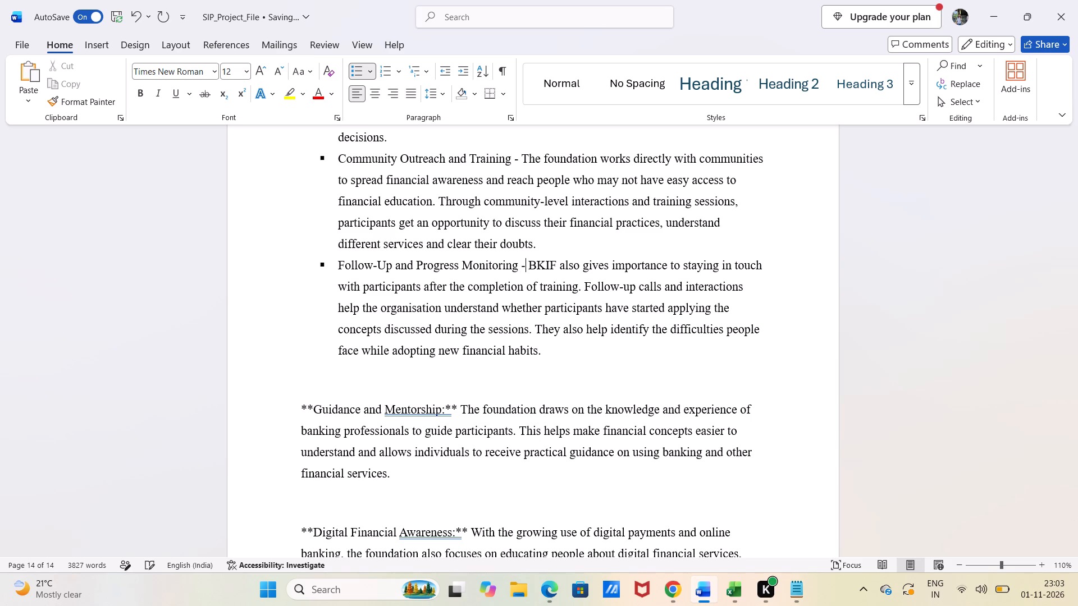
Make "Guidance and Mentorship" the next bulleted item, removing the empty line above and its asterisks and replacing the title's colon with " -".
left_click(314, 412)
key("BackSpace")
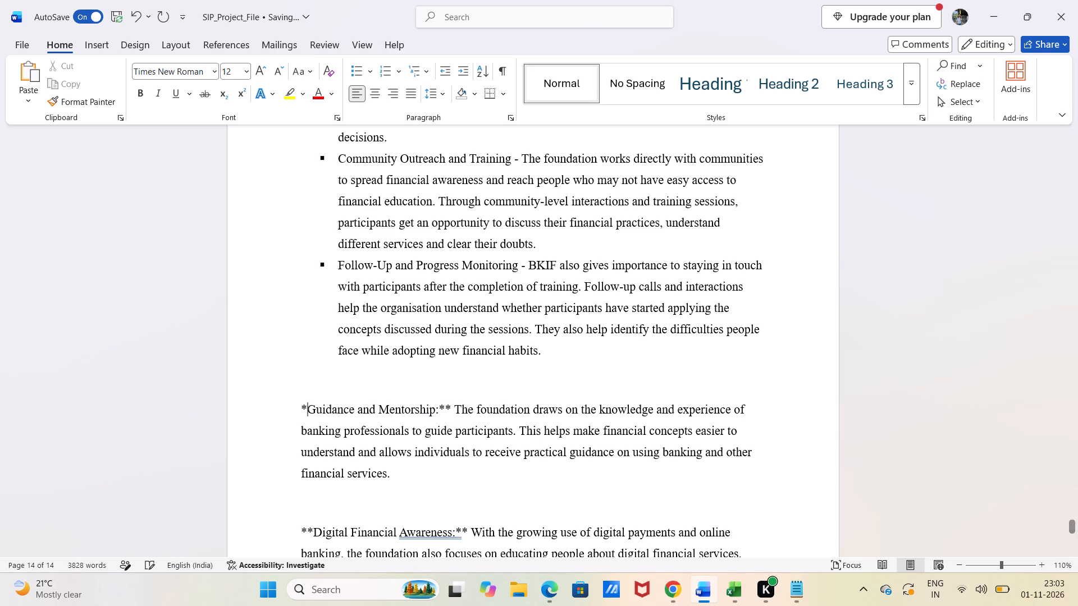
key("BackSpace")
key("BackSpace")
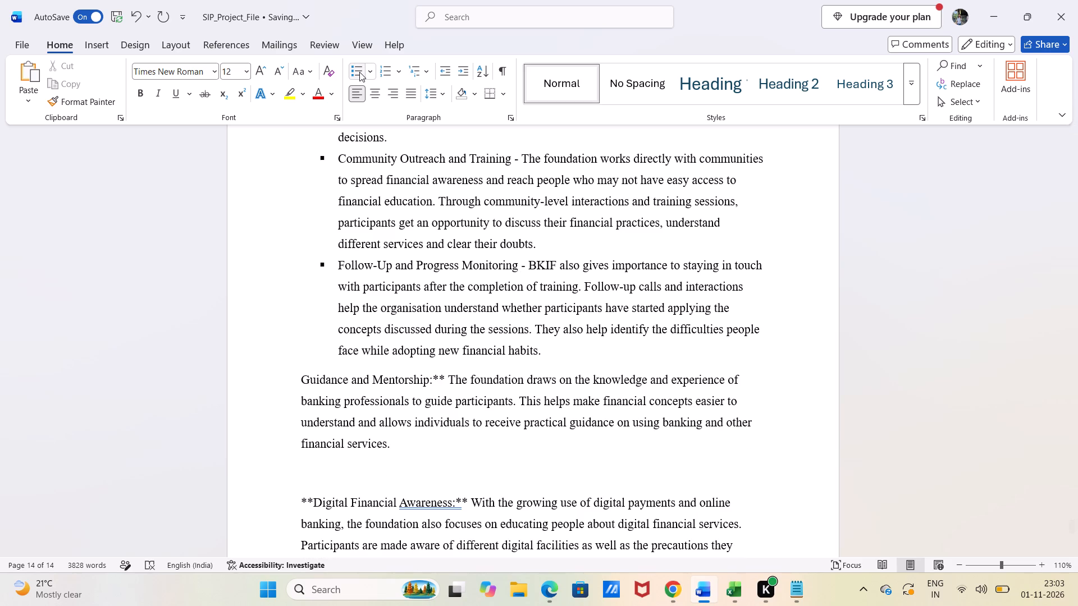
left_click(359, 72)
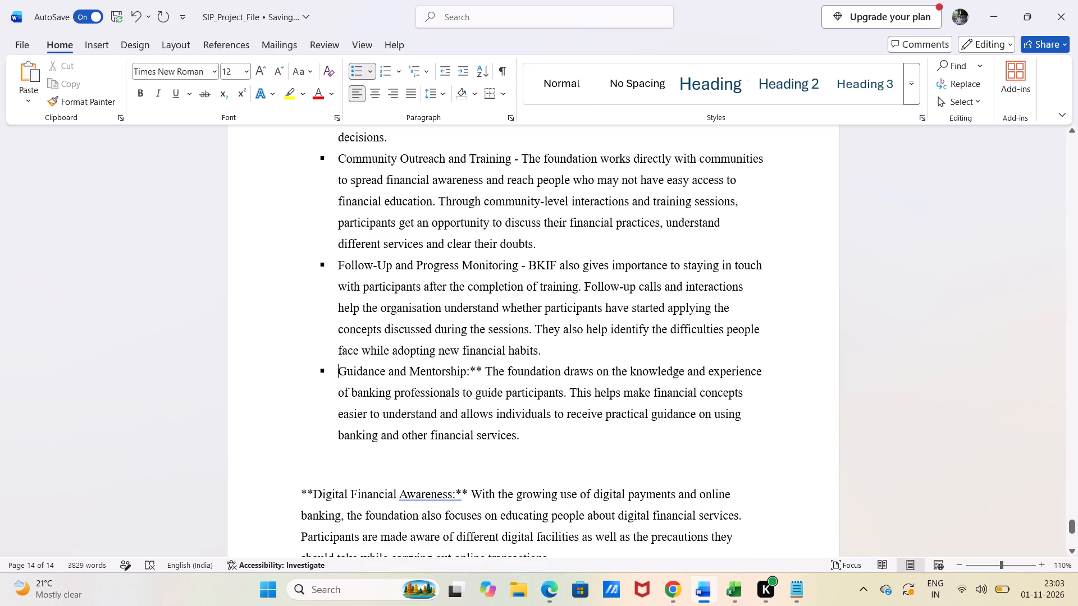
left_click(483, 370)
key("BackSpace")
key("BackSpace")
key("BackSpace")
key("space")
type("-")
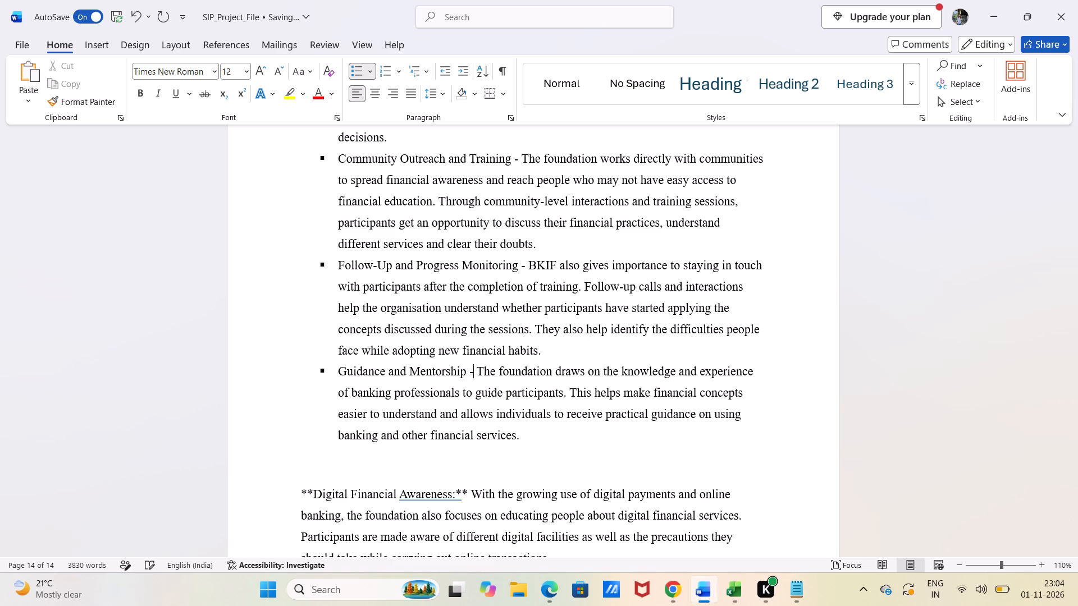
Make "Digital Financial Awareness" the last bulleted item, removing the empty line above and its asterisks and replacing the title's colon with " -".
scroll(400, 452, "down", 1)
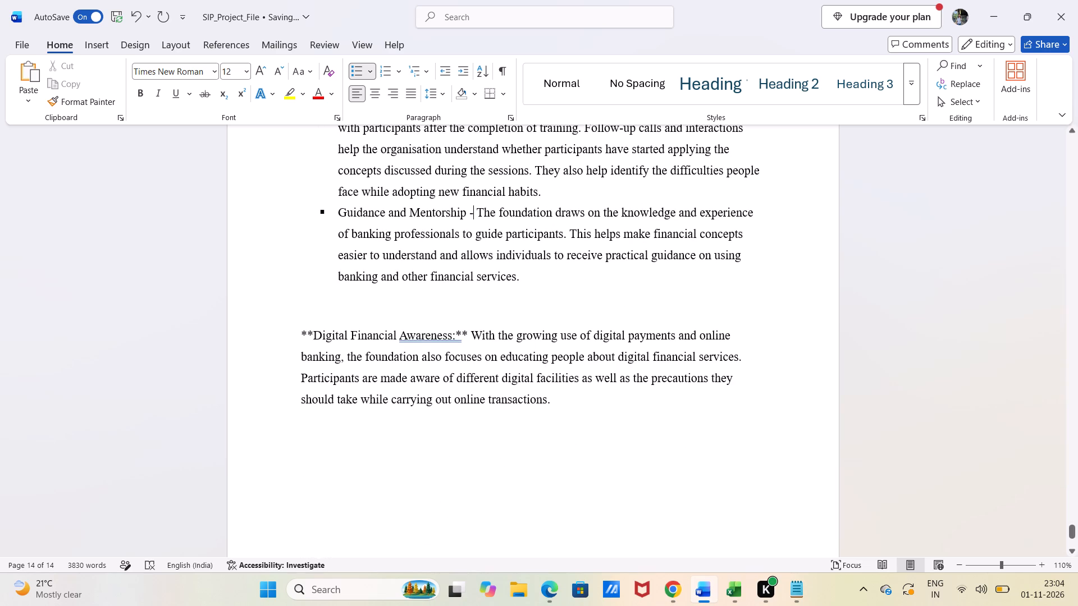
left_click(312, 334)
key("BackSpace")
key("BackSpace")
key("BackSpace")
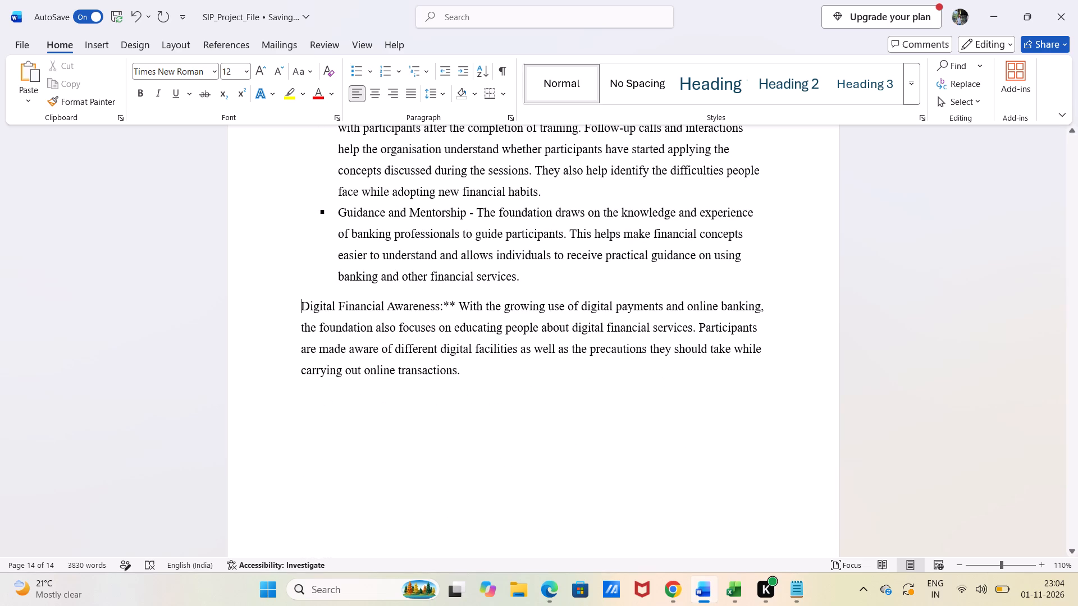
left_click(355, 71)
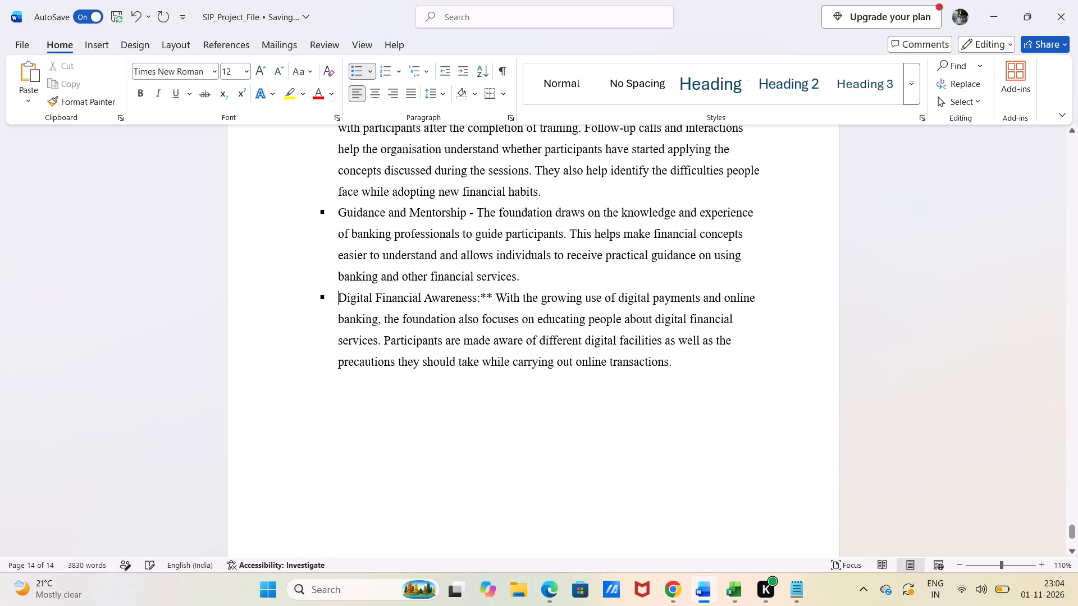
left_click(491, 294)
key("BackSpace")
key("BackSpace")
key("BackSpace")
key("space")
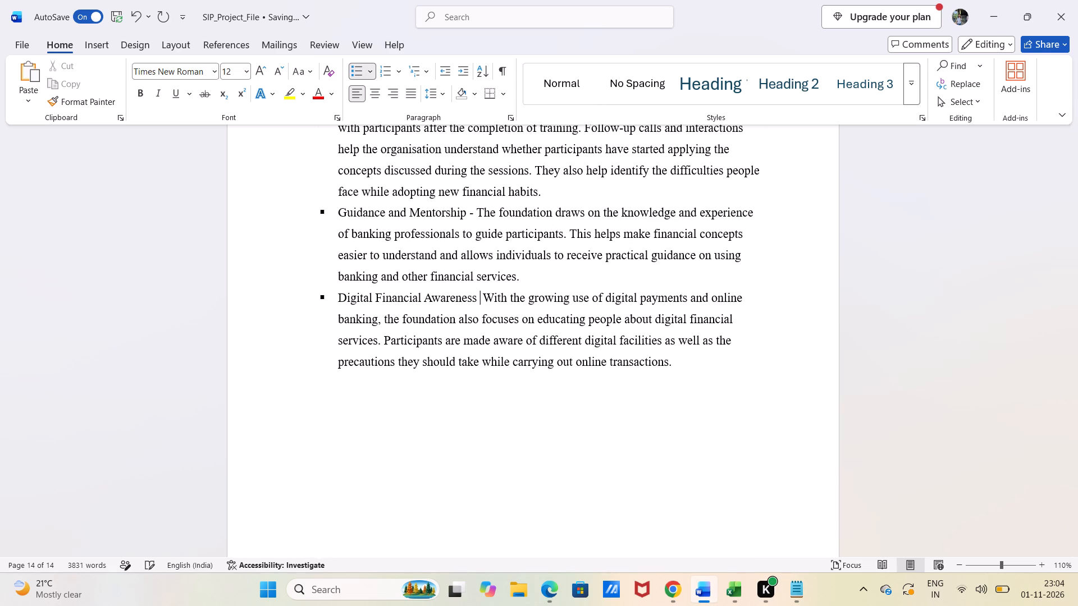
type("-")
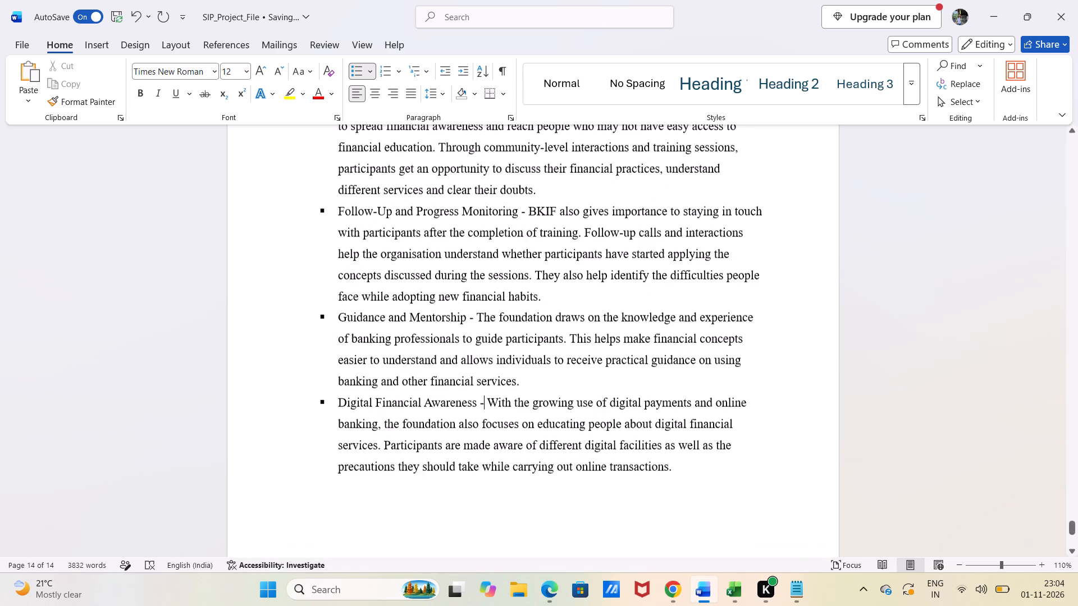
Check the line spacing of the bulleted activities list in section 1.2.6 and look over the formatted section.
scroll(577, 323, "up", 1)
left_click_drag(340, 252, 696, 241)
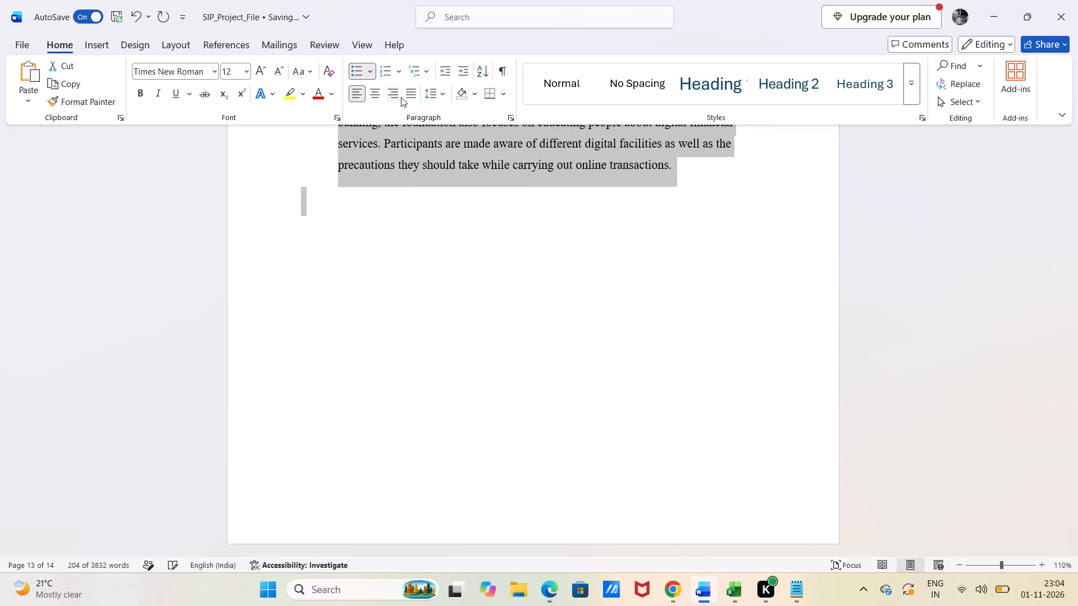
left_click(438, 93)
left_click(425, 350)
left_click(579, 295)
scroll(451, 267, "up", 2)
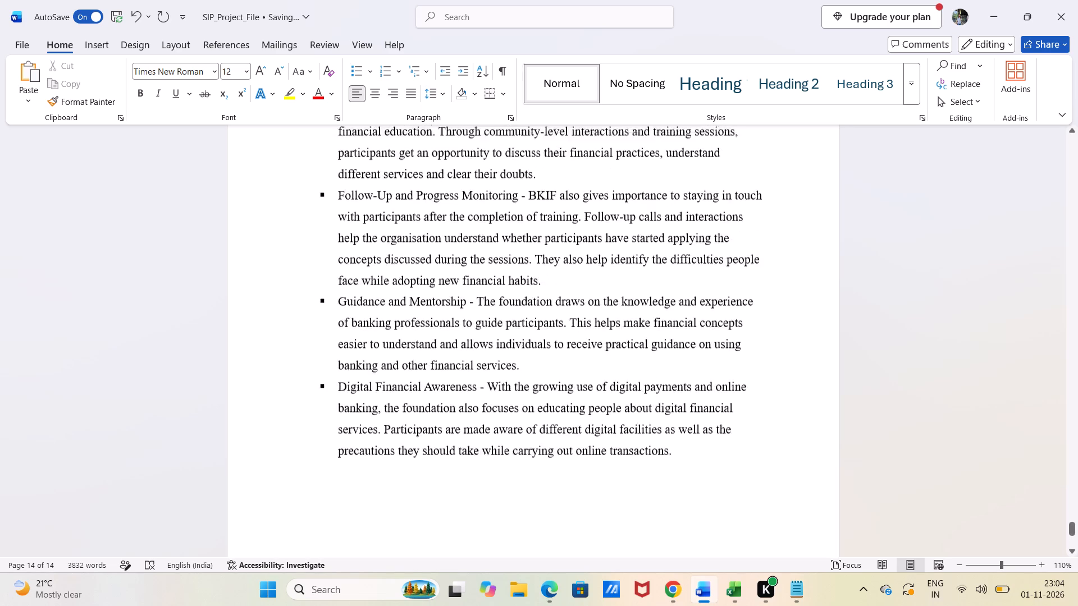
scroll(451, 267, "up", 2)
scroll(451, 267, "down", 1)
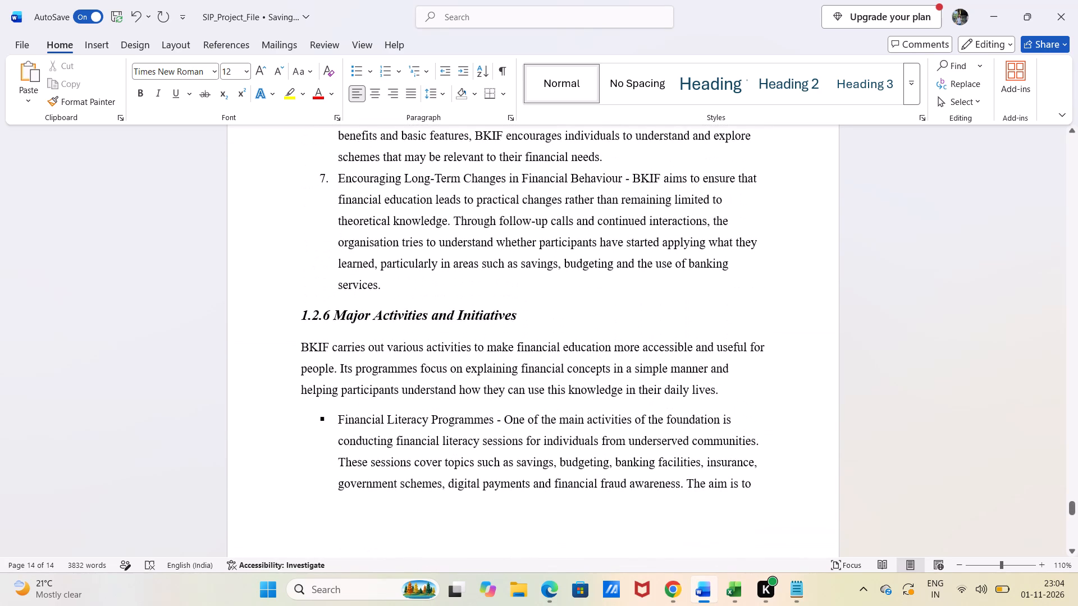
scroll(451, 267, "down", 2)
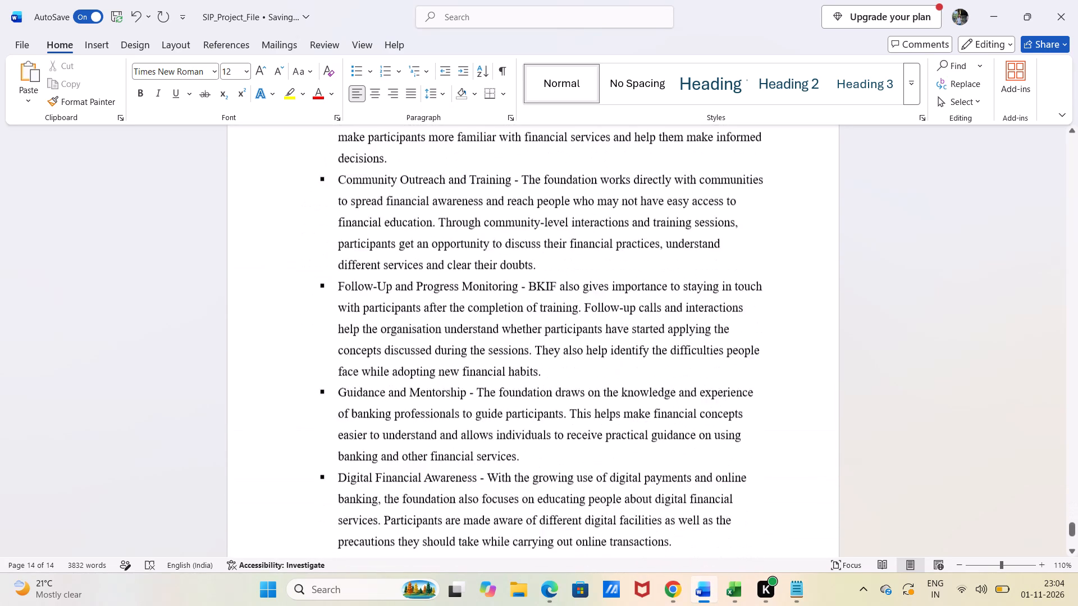
scroll(451, 267, "down", 1)
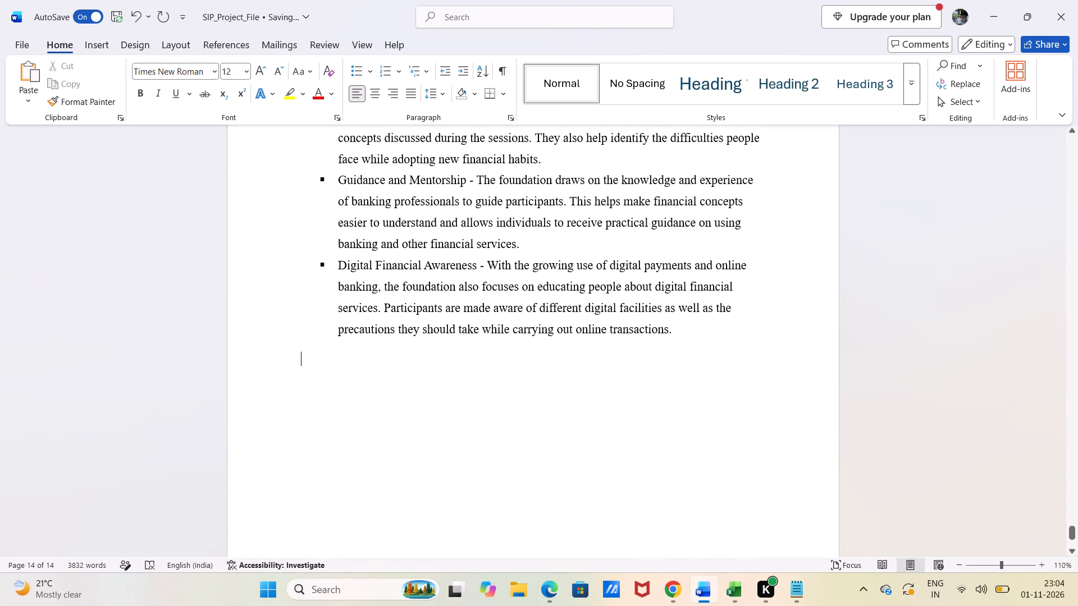
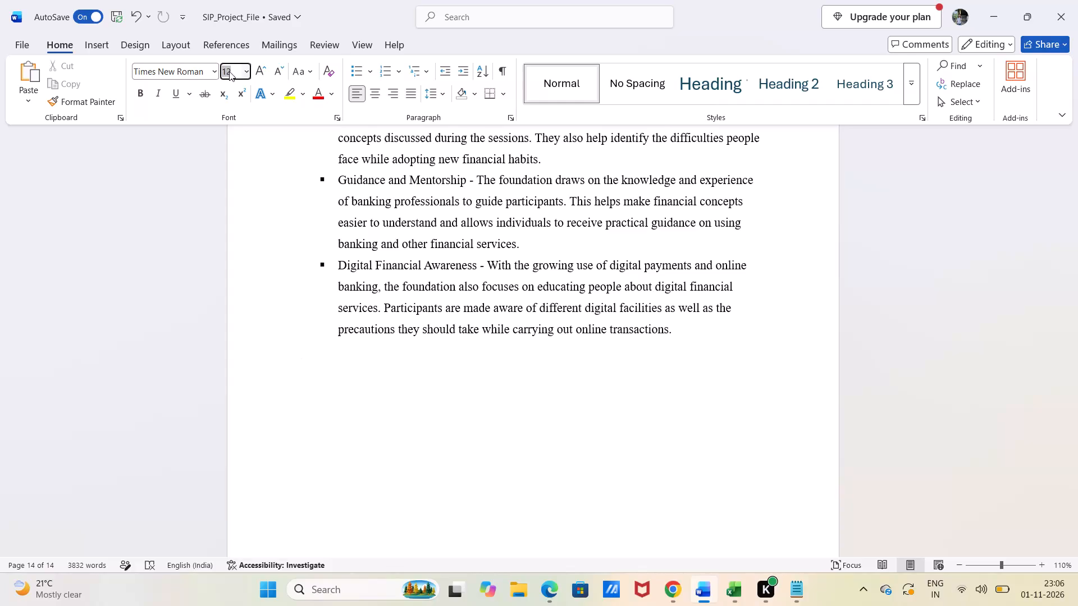
Set the empty line below the Digital Financial Awareness item to 14 pt bold italic.
type("14")
key("Return")
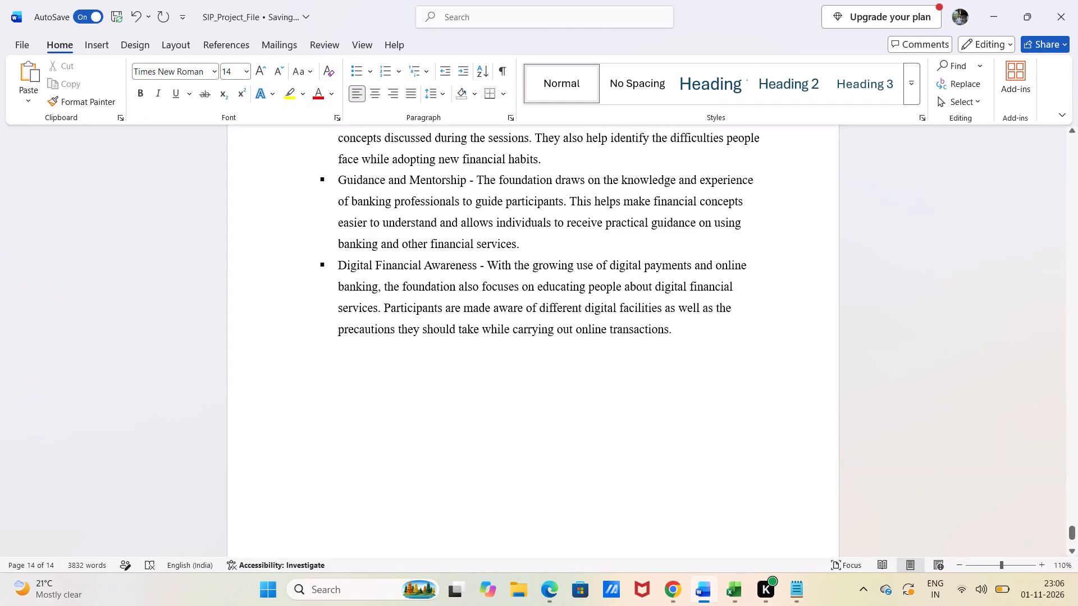